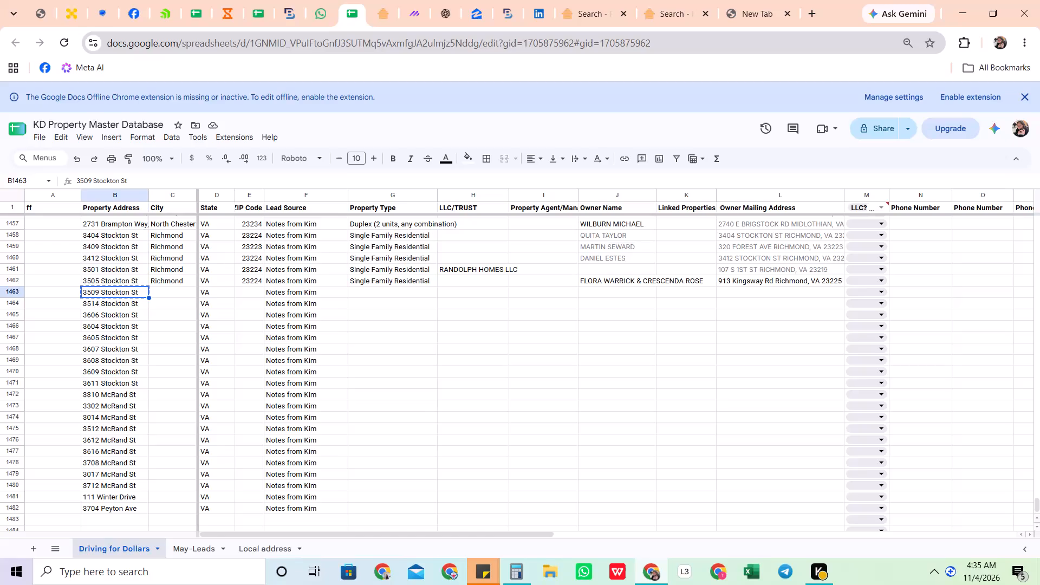
Switch to PropStream, open the full details of the searched Stockton St property, and open its owner's mailing-address record separately.
left_click(383, 23)
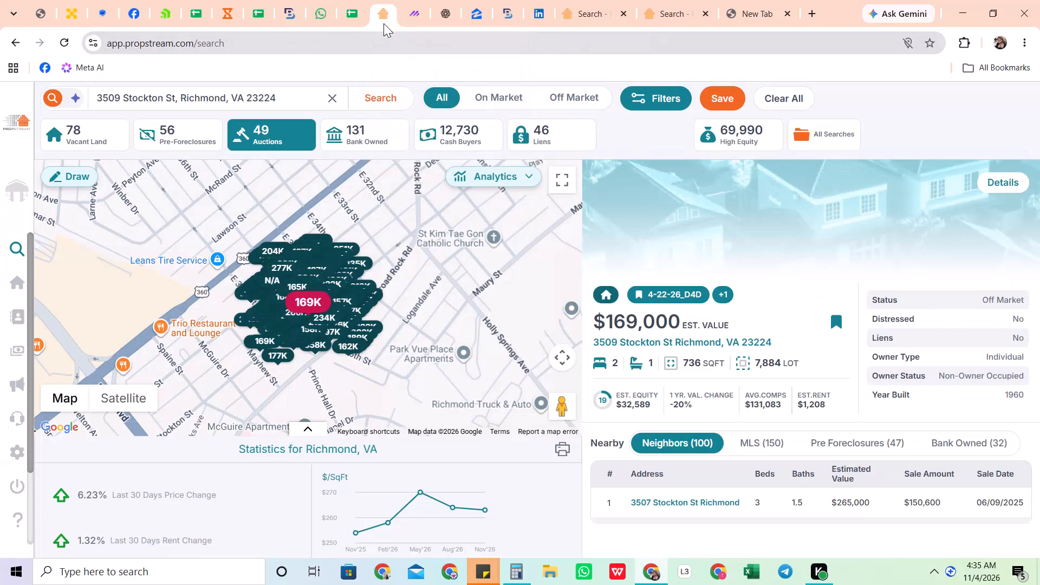
left_click(612, 338)
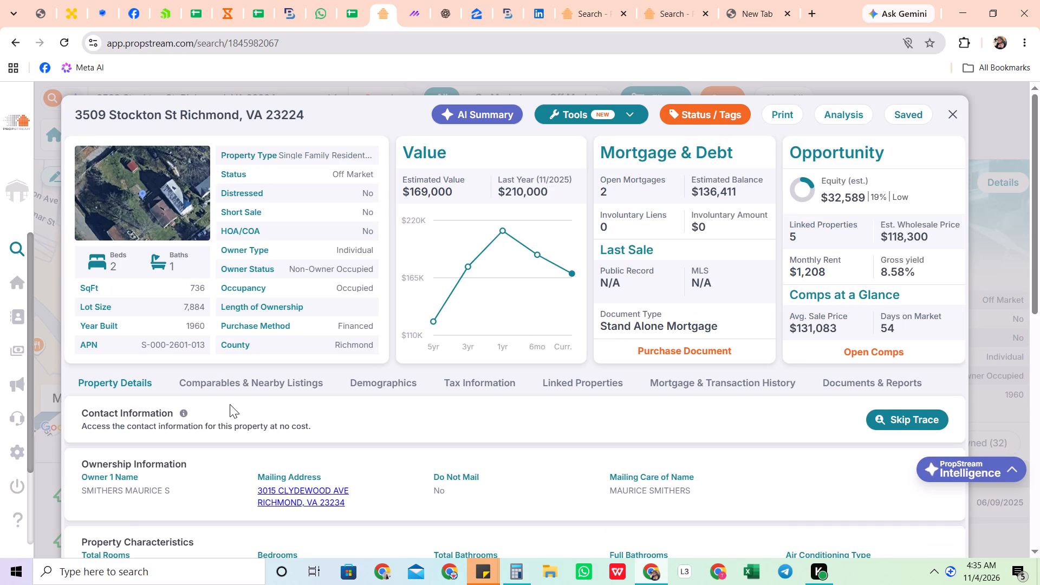
left_click(291, 492)
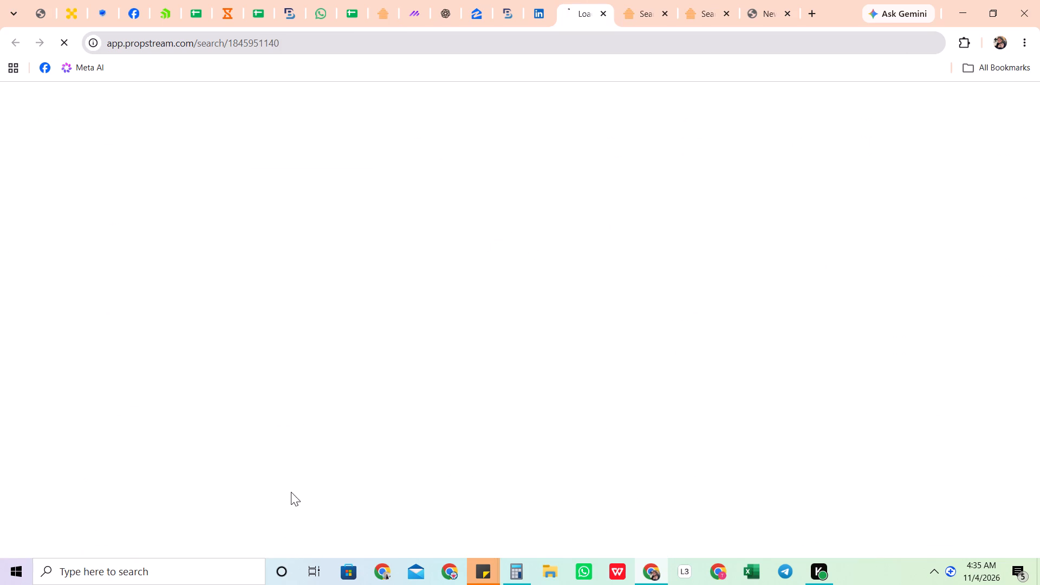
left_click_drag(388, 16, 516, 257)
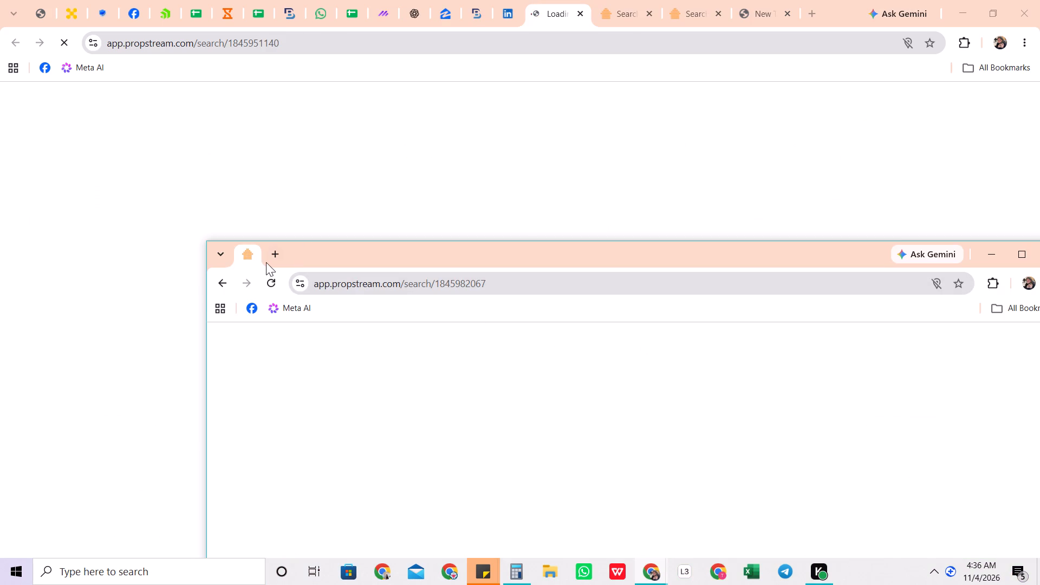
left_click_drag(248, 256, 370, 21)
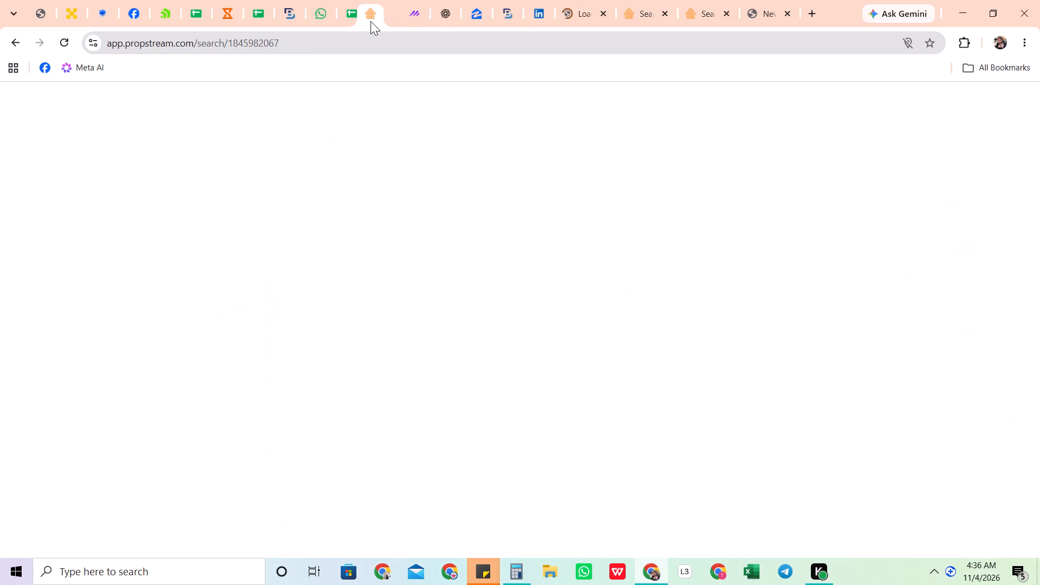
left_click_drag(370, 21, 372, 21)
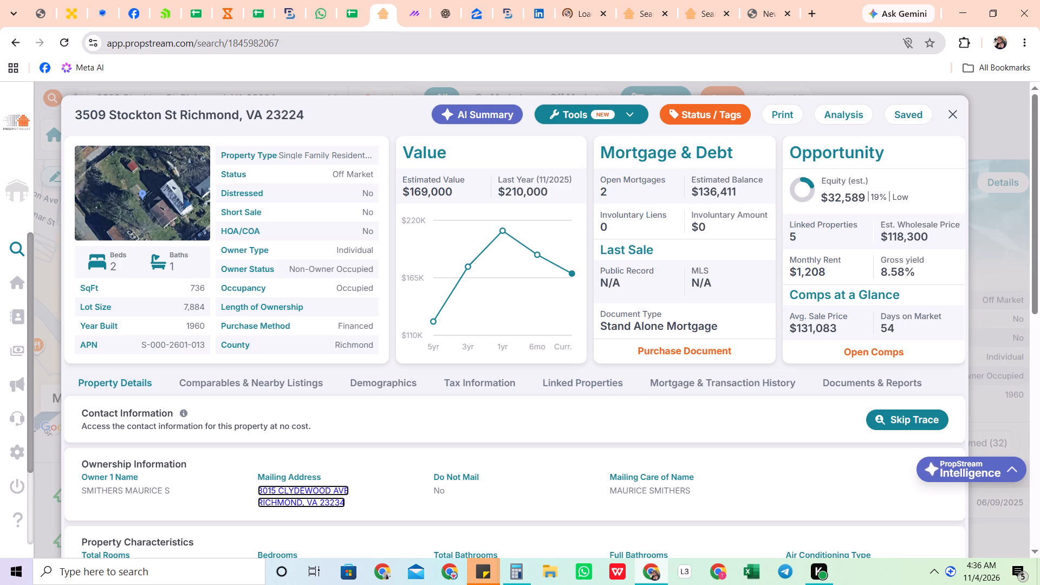
Copy the Mailing Care of Name from the Stockton St property record into the spreadsheet's Owner Name cell in row 1463.
left_click_drag(609, 489, 699, 491)
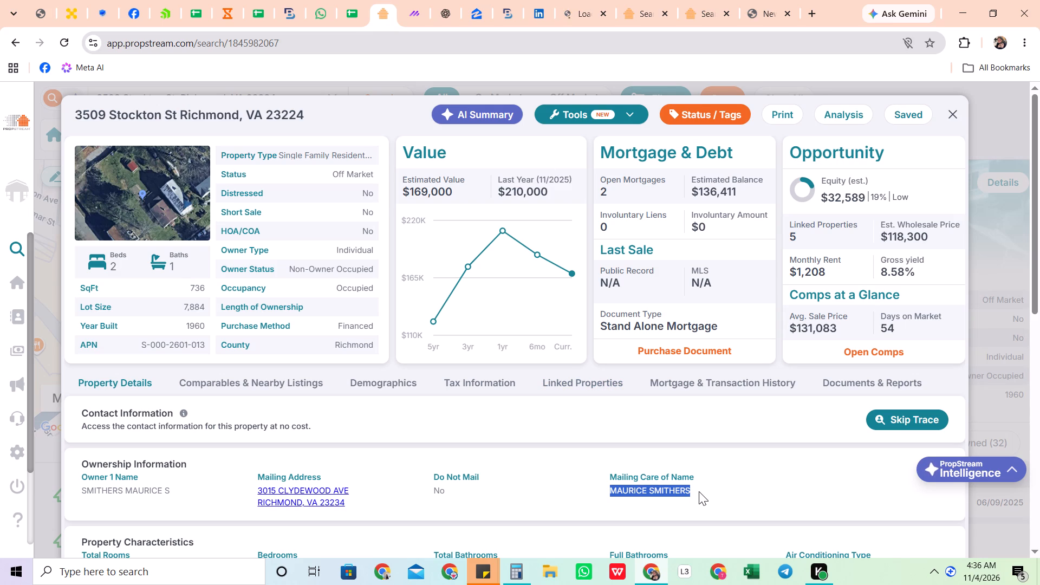
key("ctrl+c")
left_click(357, 4)
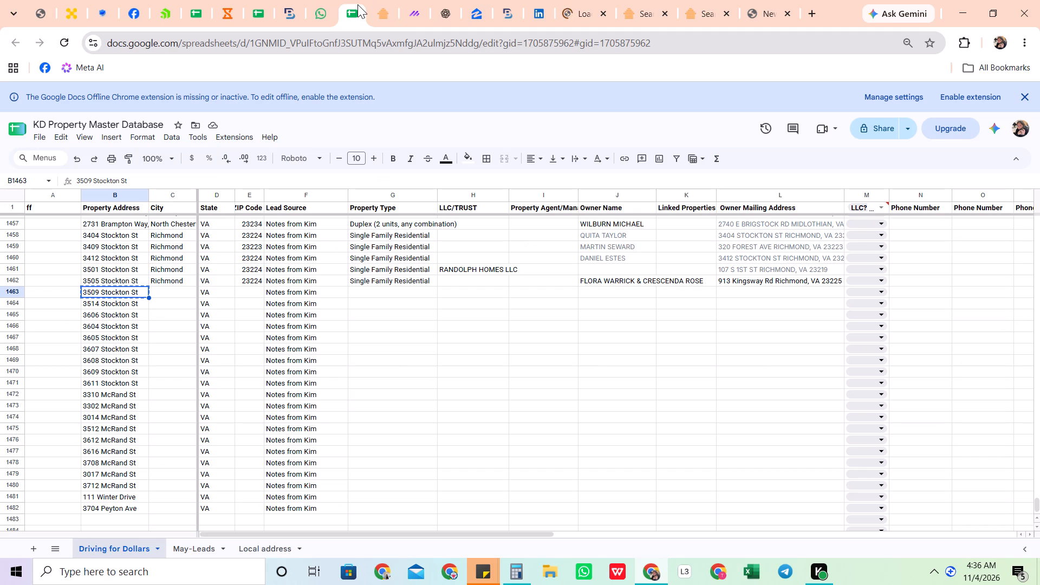
double_click(608, 294)
key("ctrl+v")
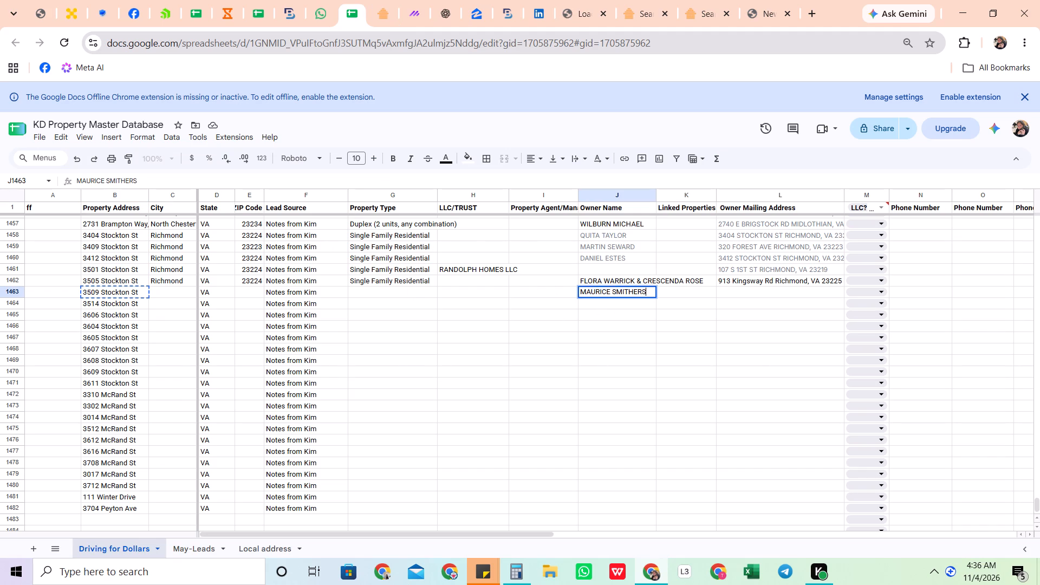
Copy the owner's full mailing address from the linked PropStream record into the spreadsheet's Owner Mailing Address cell in row 1463.
left_click(381, 17)
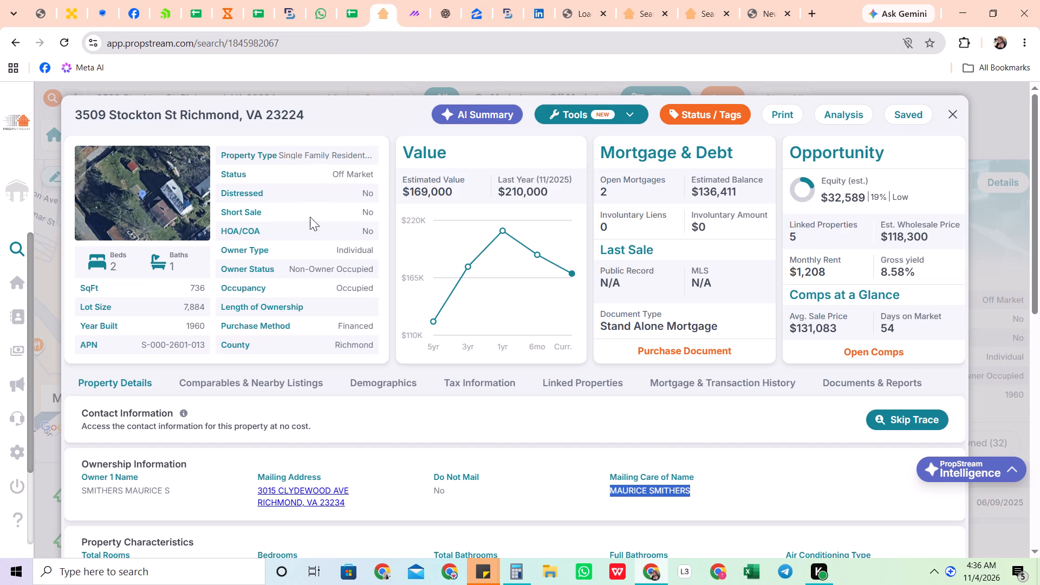
left_click(560, 14)
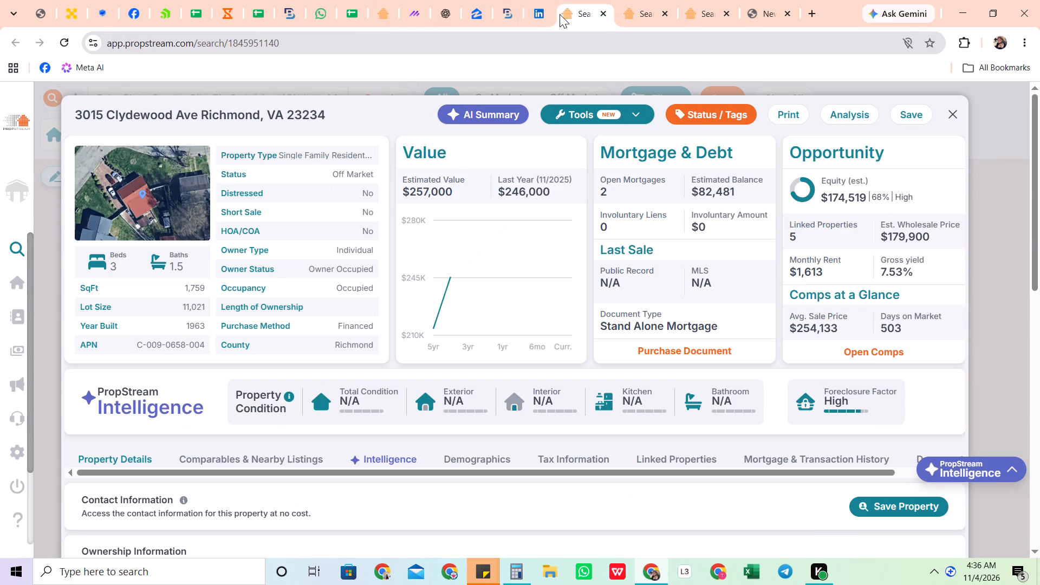
scroll(357, 275, "down", 1)
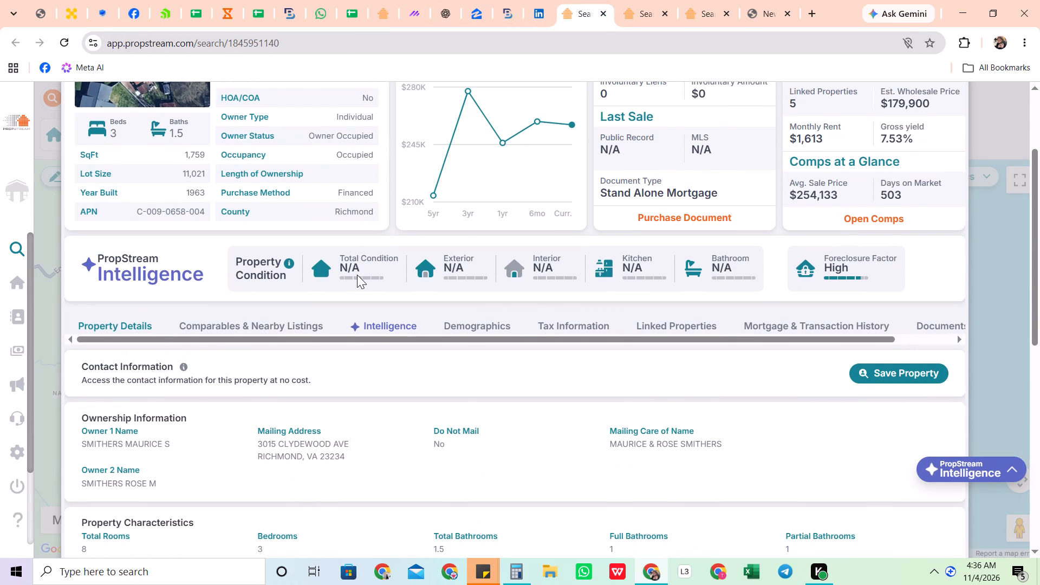
scroll(357, 275, "down", 3)
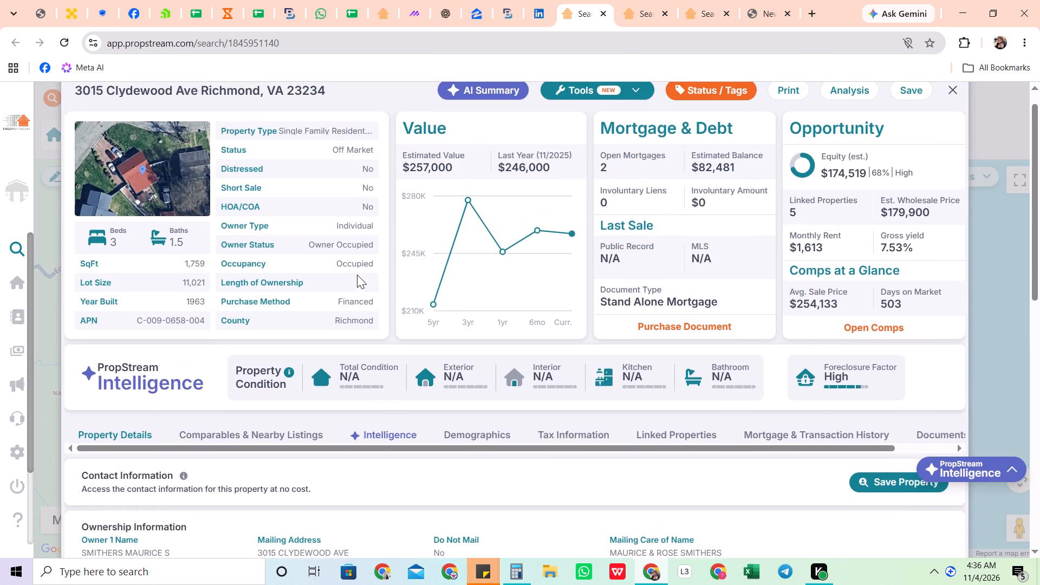
scroll(357, 275, "down", 2)
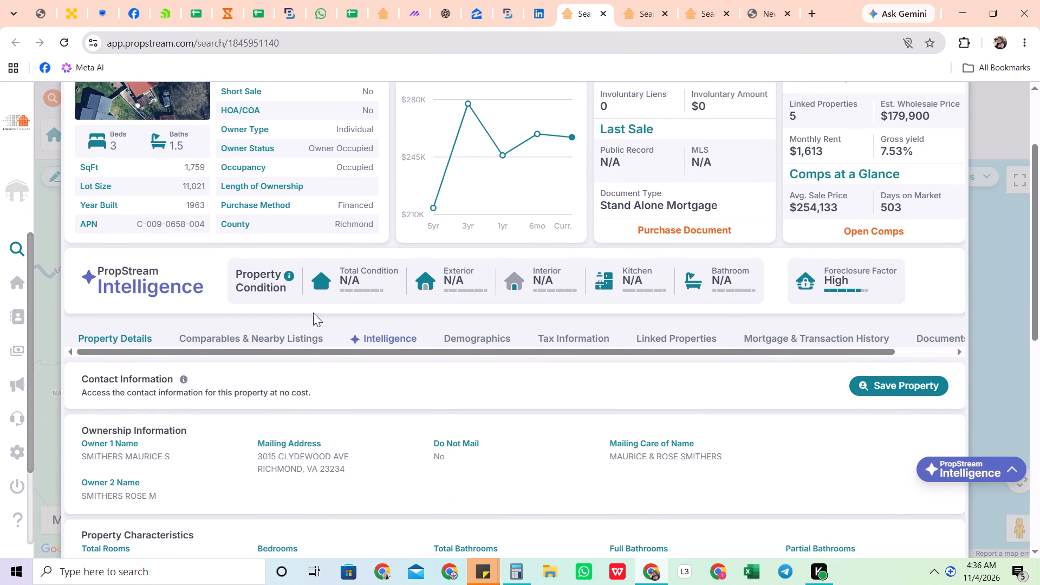
left_click_drag(257, 459, 296, 464)
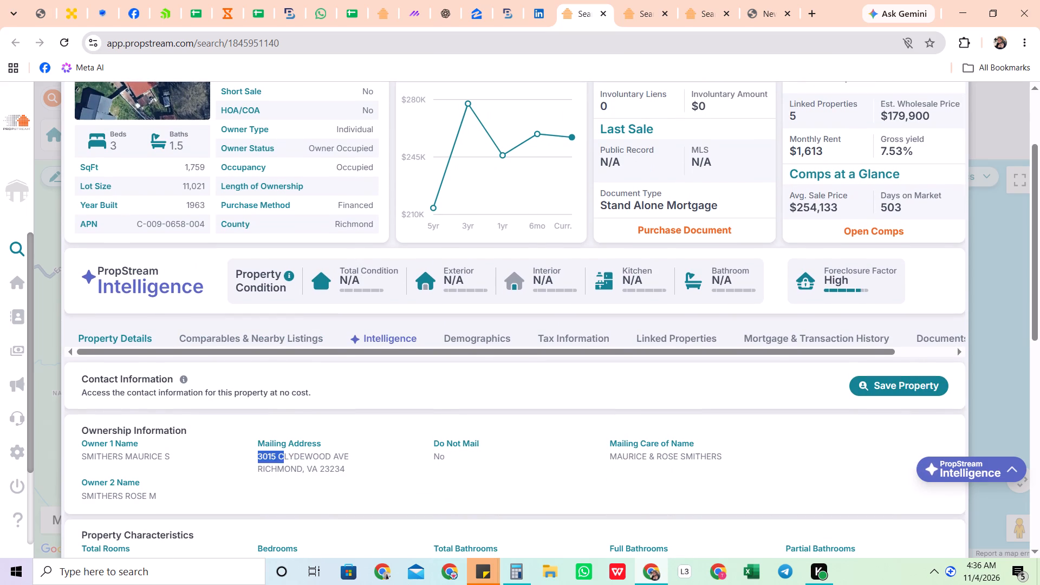
left_click_drag(296, 464, 373, 471)
key("ctrl+c")
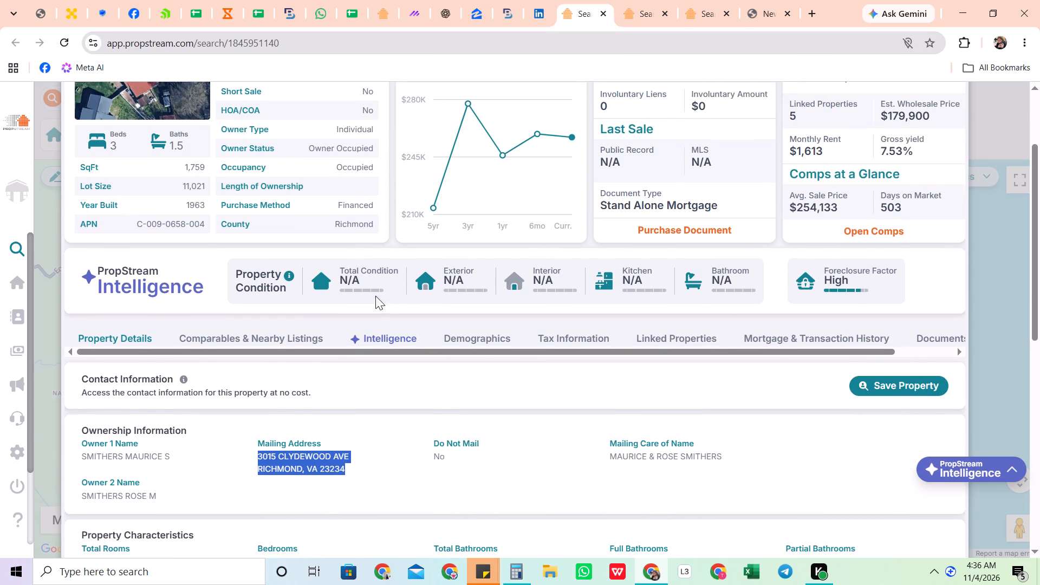
left_click(385, 27)
left_click(504, 334)
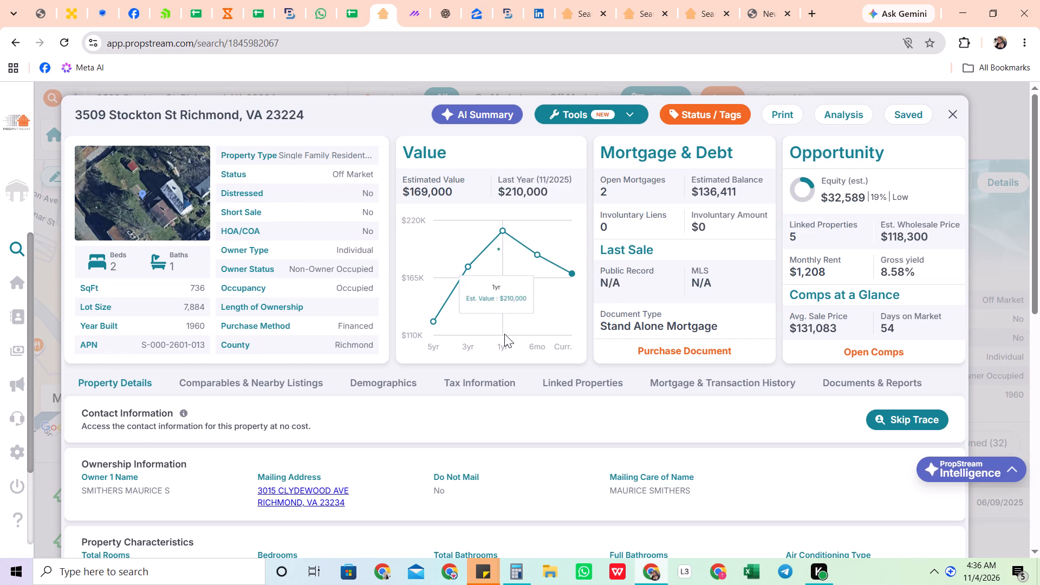
left_click(349, 10)
left_click(470, 230)
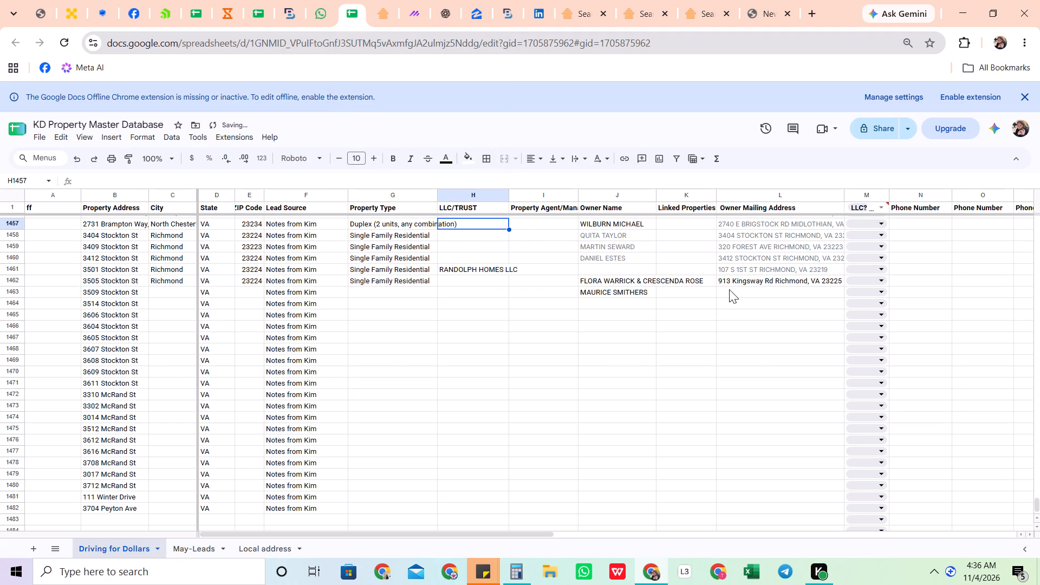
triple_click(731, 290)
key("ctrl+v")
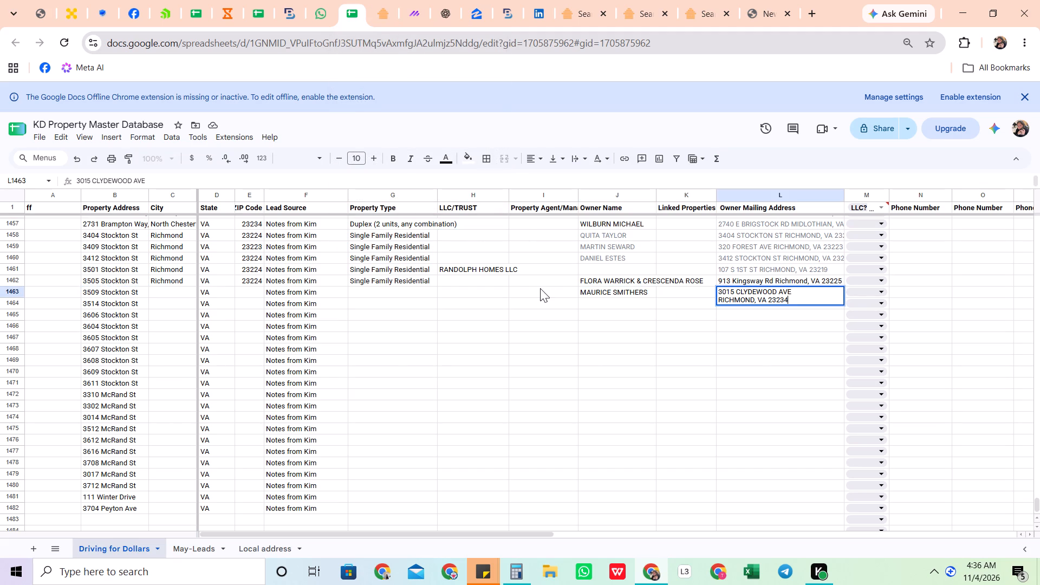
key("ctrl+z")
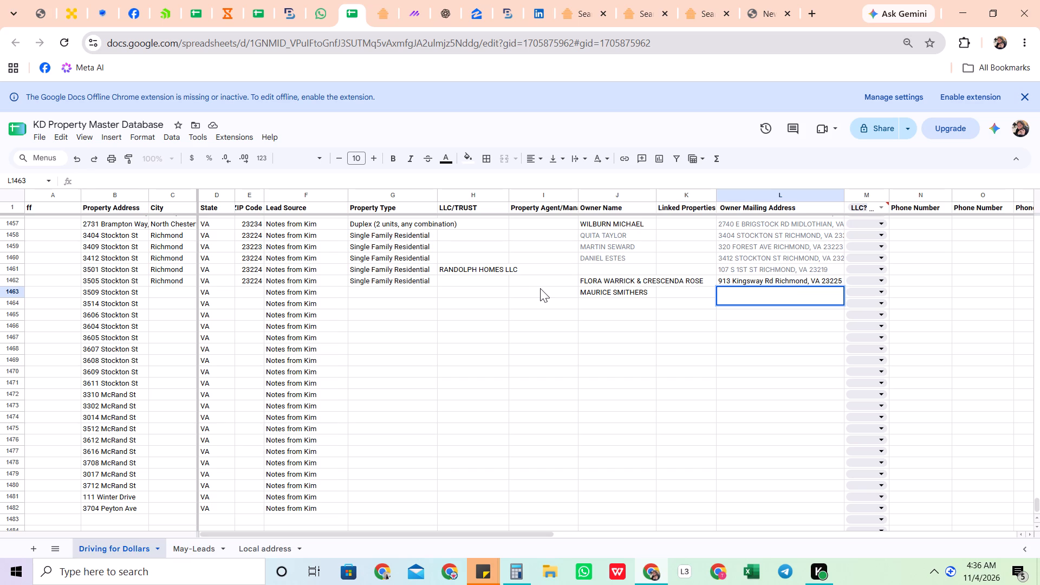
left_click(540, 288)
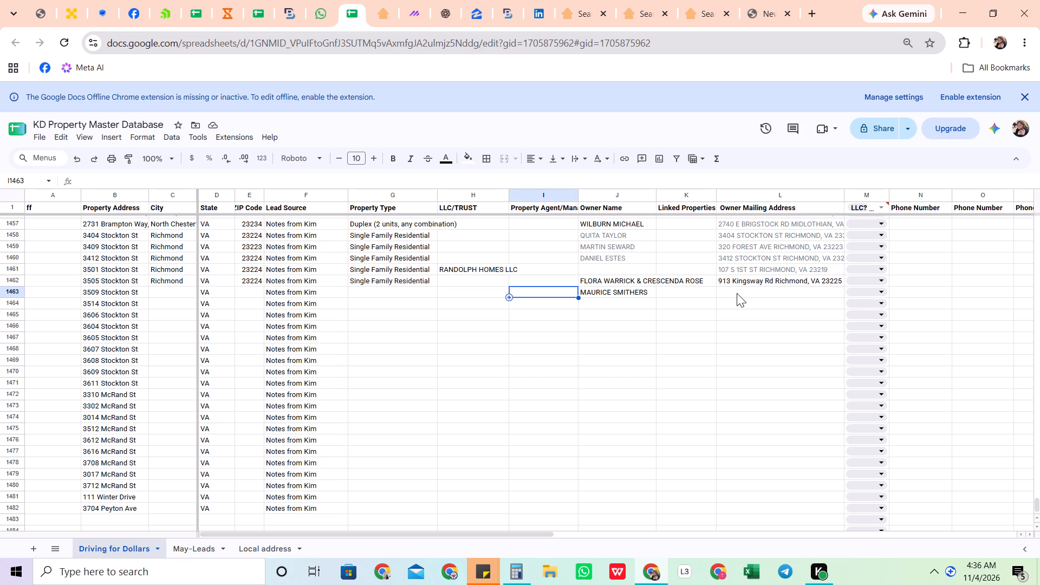
Paste the copied owner mailing address as a single-line value into the Owner Mailing Address cell of row 1463.
left_click(737, 293)
key("ctrl+v")
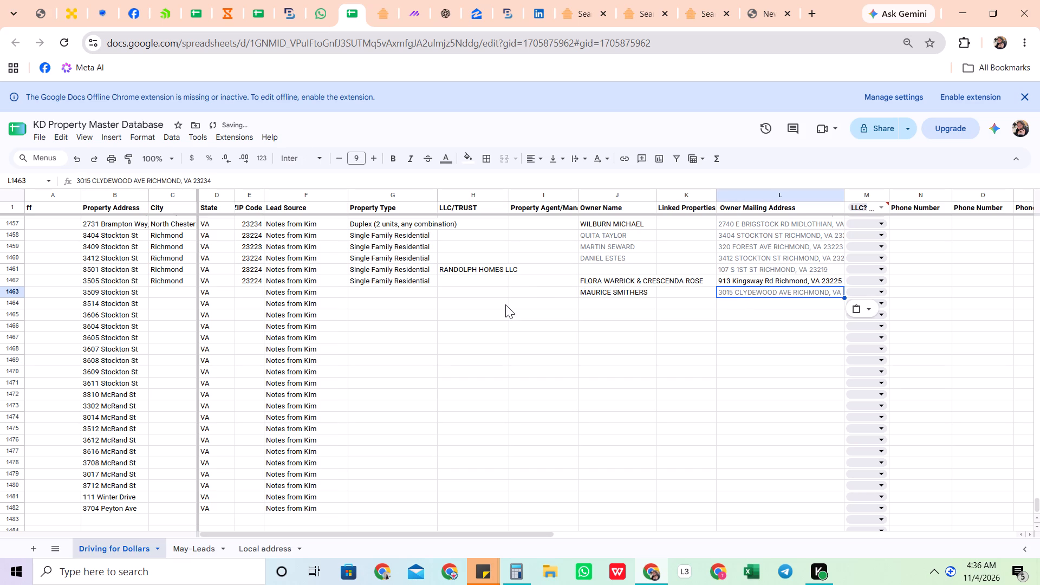
Fill in row 1463 with property type Single Family Residential, ZIP code 23224 and city Richmond.
left_click(401, 300)
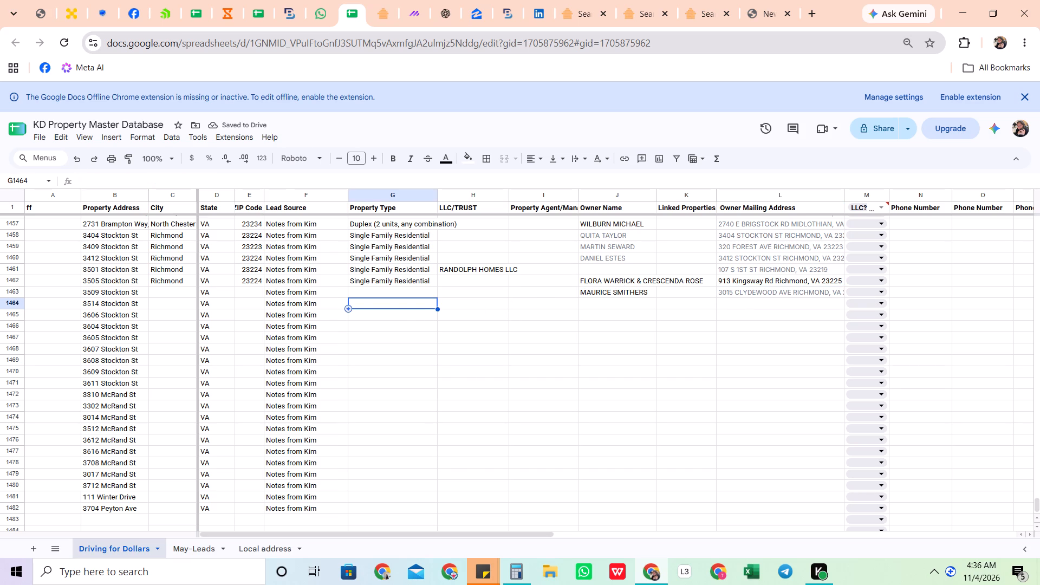
left_click(402, 297)
left_click(408, 291)
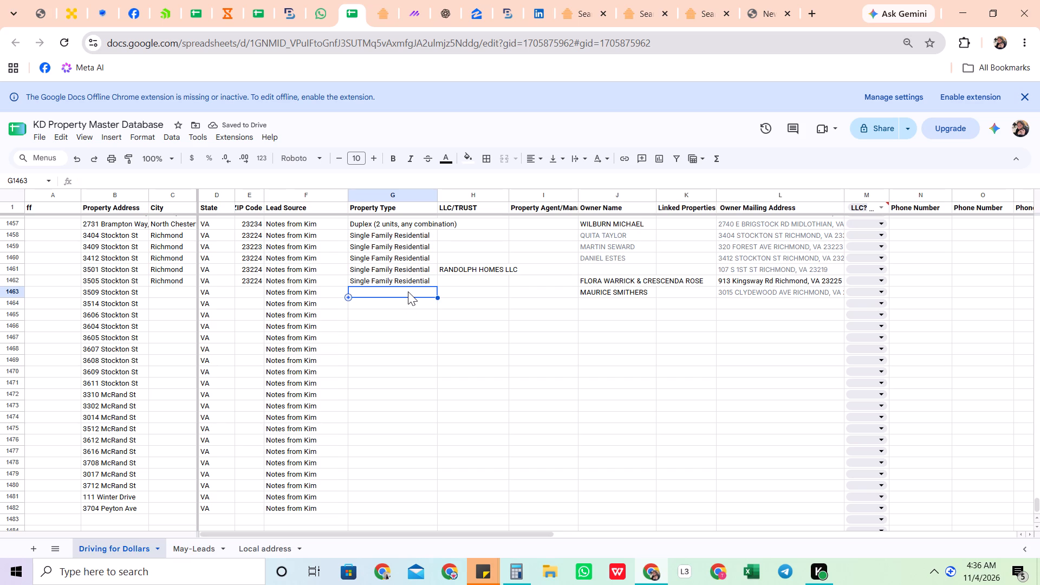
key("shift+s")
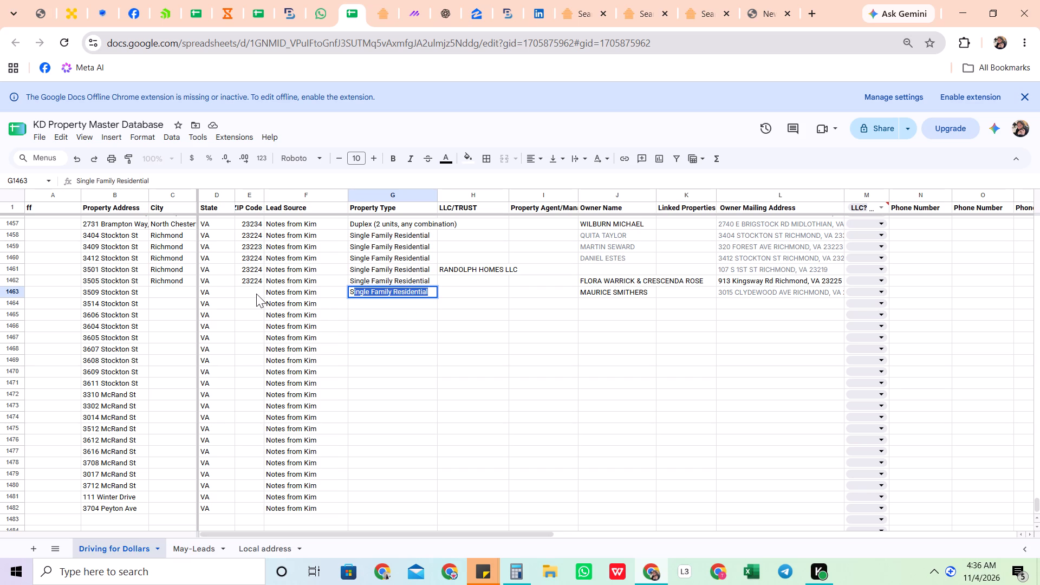
left_click(256, 293)
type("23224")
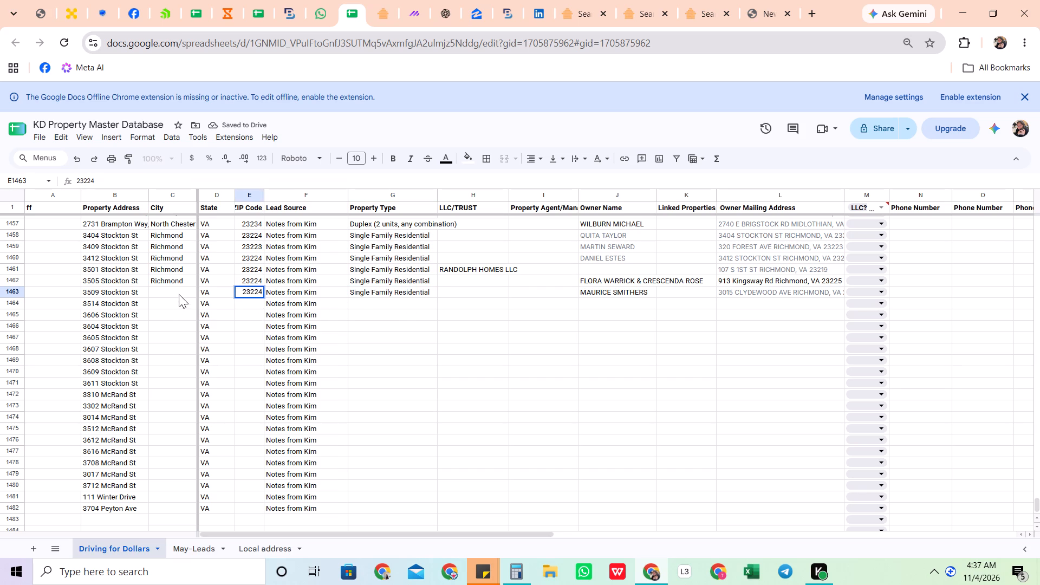
double_click(179, 294)
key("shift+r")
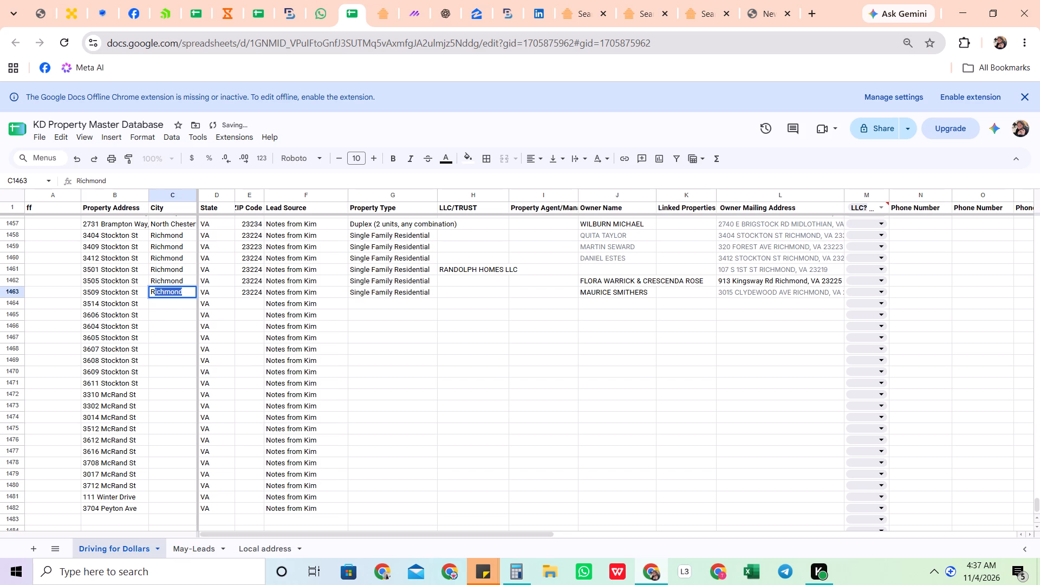
Copy the Stockton St property address from the Property Address cell in row 1464.
left_click(120, 302)
key("ctrl+c")
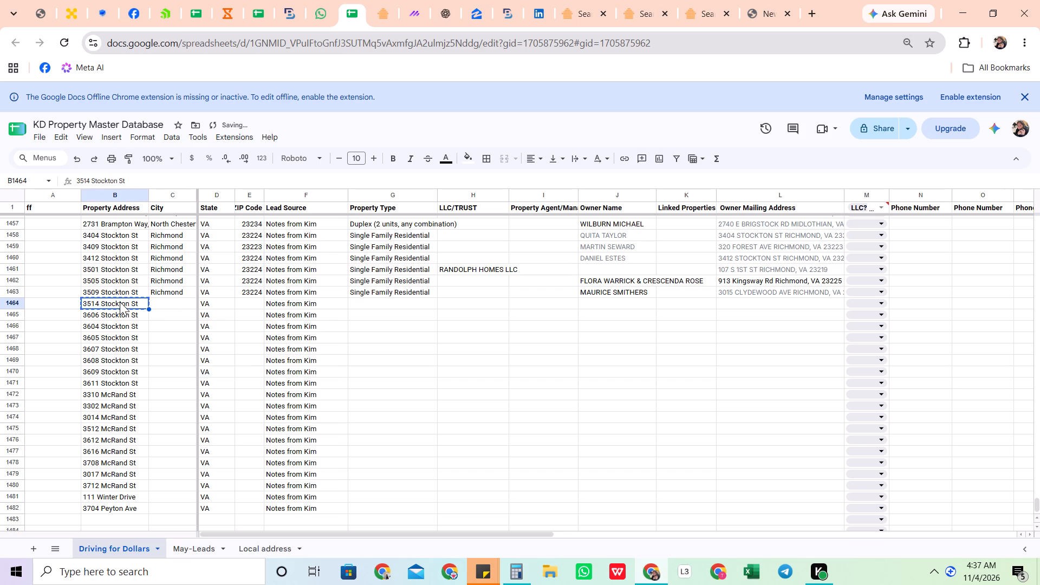
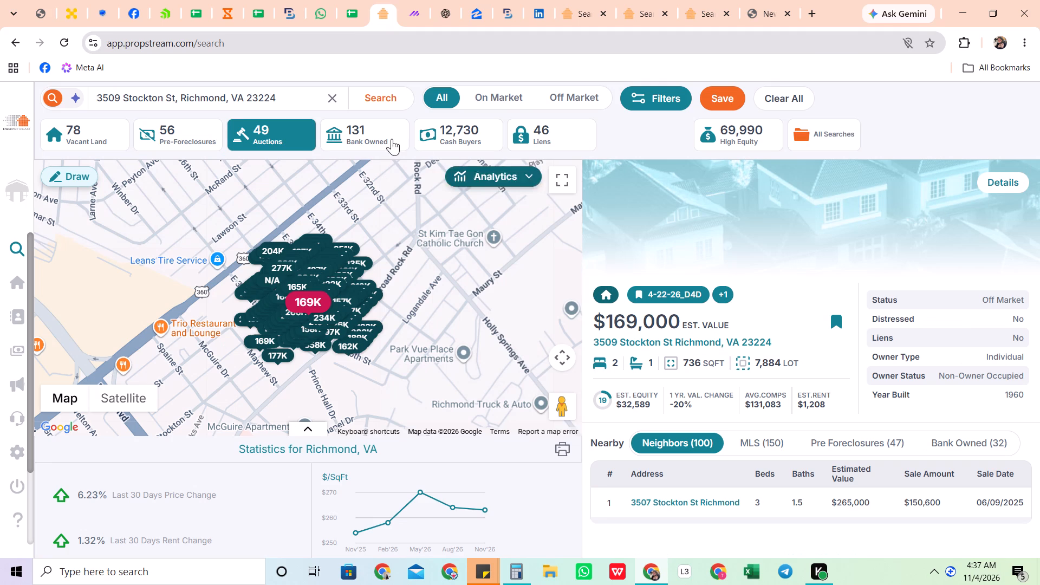
Replace the previous property search with the copied Stockton St address and load the matching Richmond, VA property.
left_click(335, 96)
left_click(285, 97)
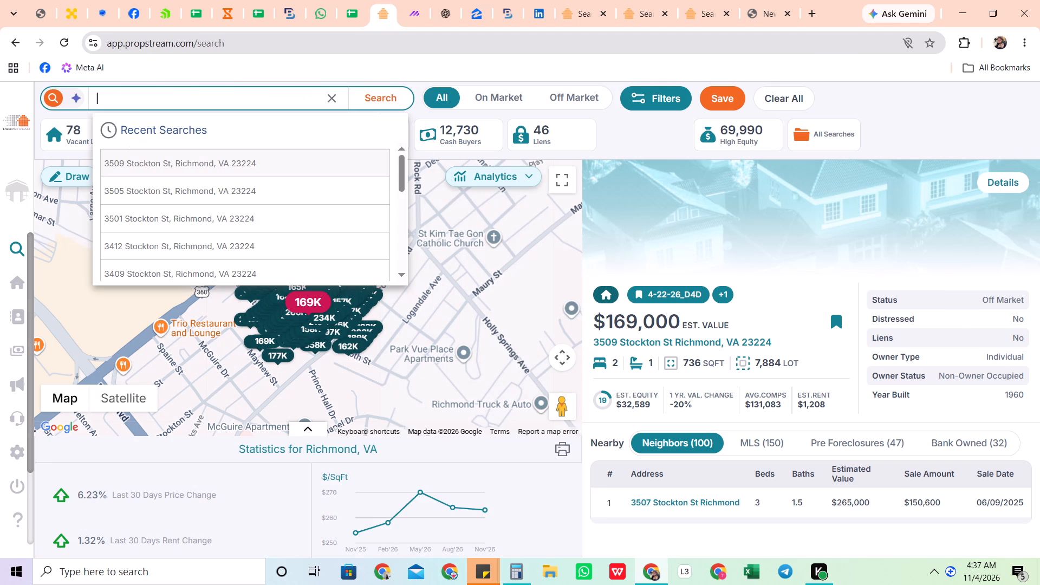
key("ctrl+v")
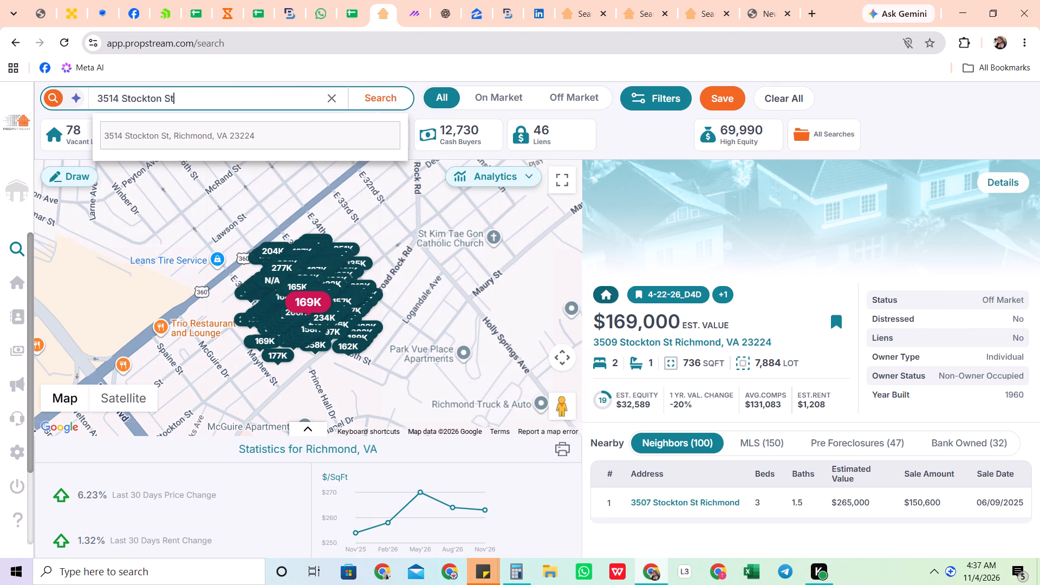
left_click(266, 131)
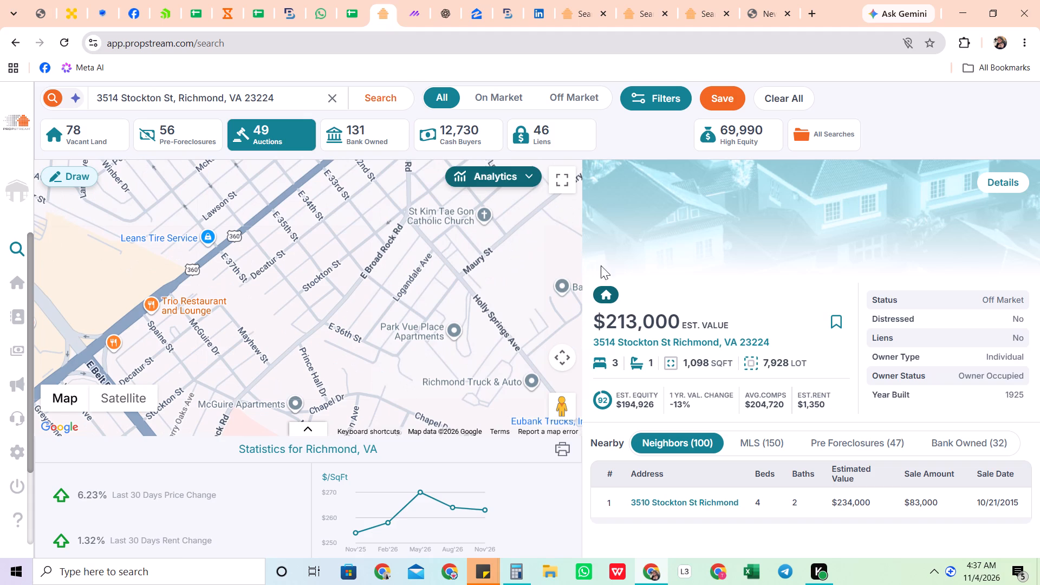
Open the full details of the searched Stockton St property and copy its owner's mailing address into the spreadsheet's Owner Mailing Address cell in row 1464.
left_click(640, 340)
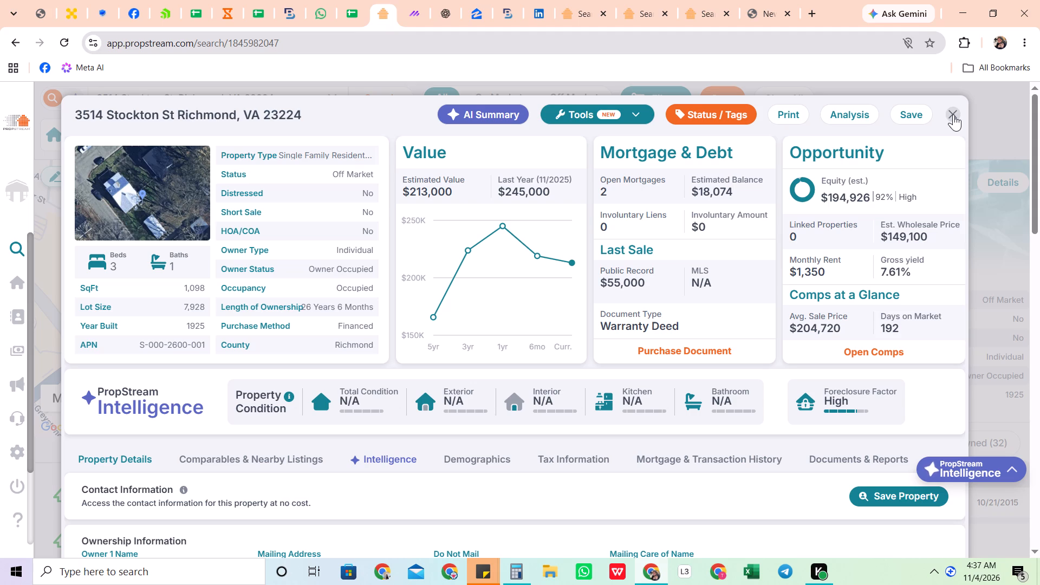
scroll(705, 372, "down", 2)
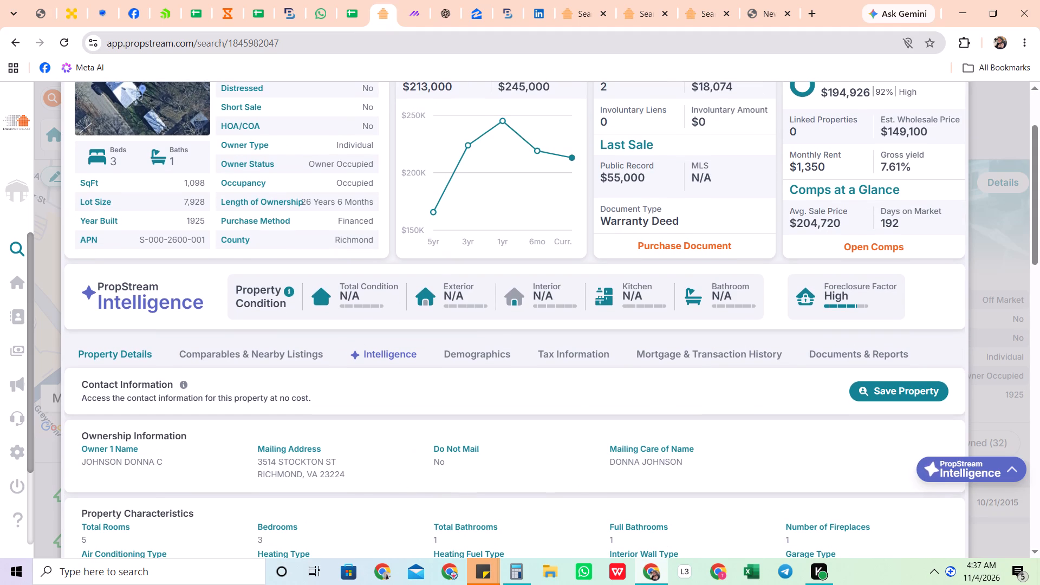
left_click_drag(257, 465, 357, 471)
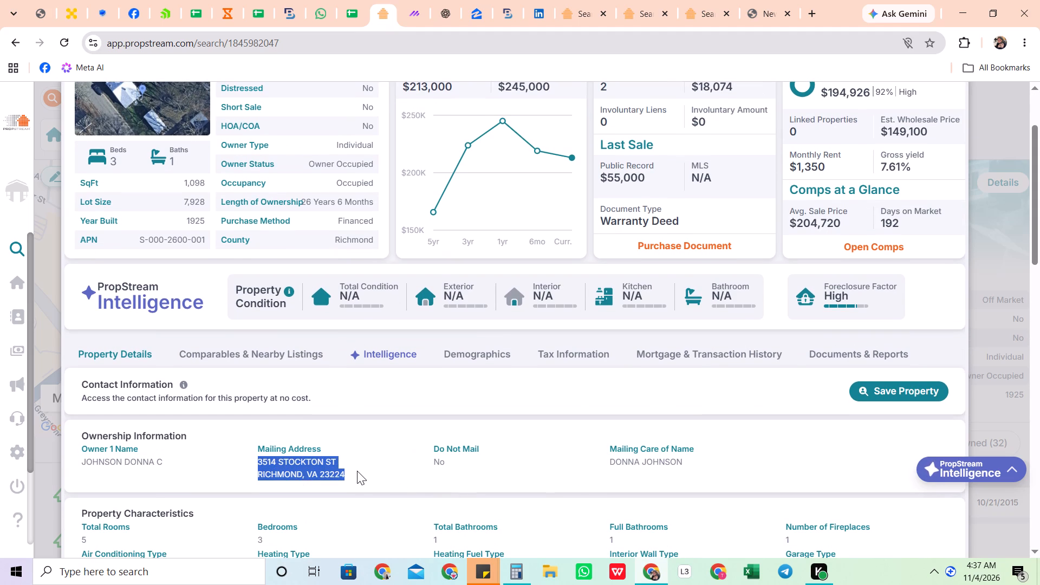
key("ctrl+c")
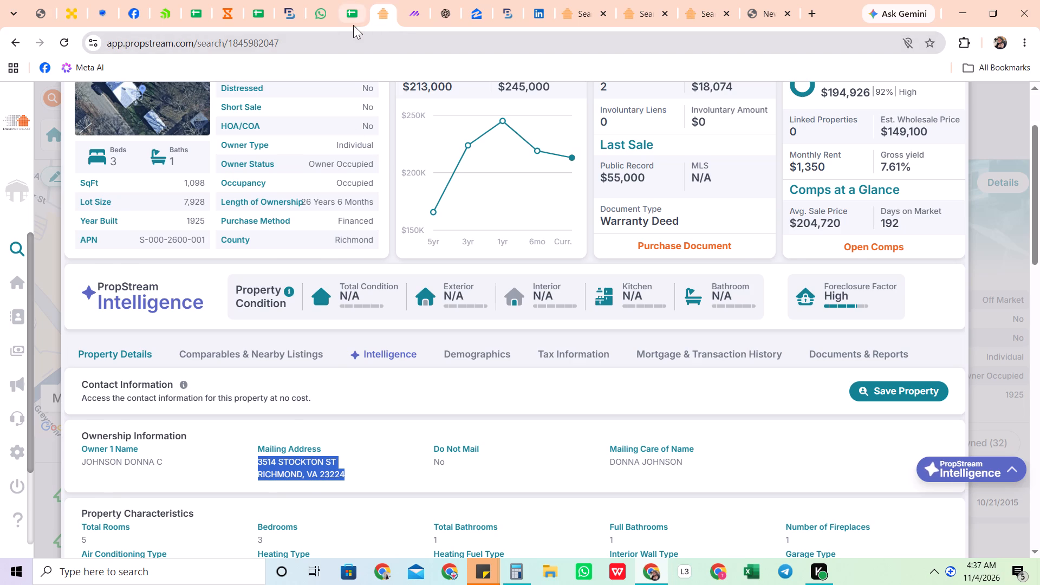
left_click(353, 25)
left_click(732, 299)
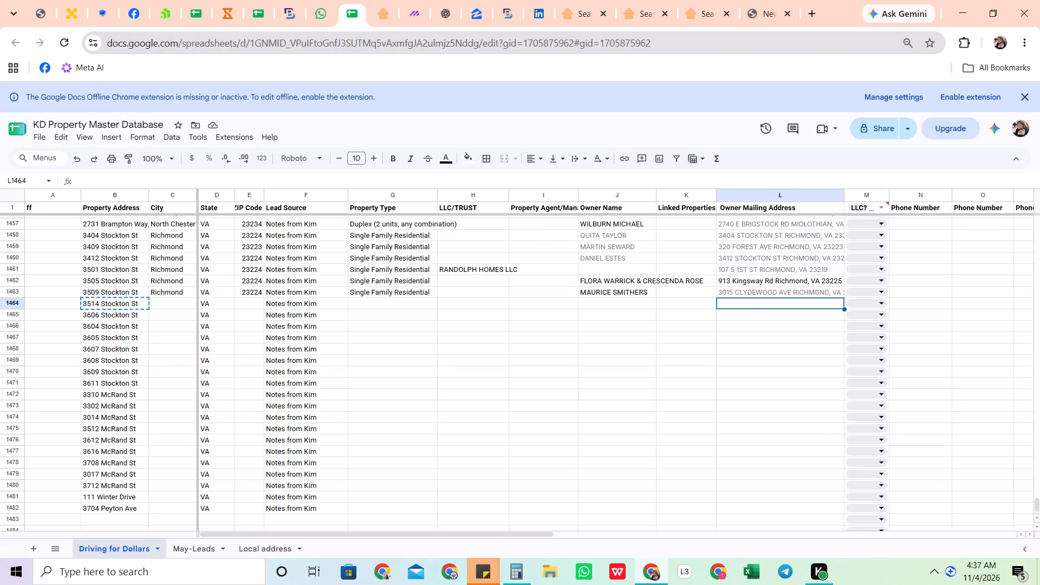
key("ctrl+v")
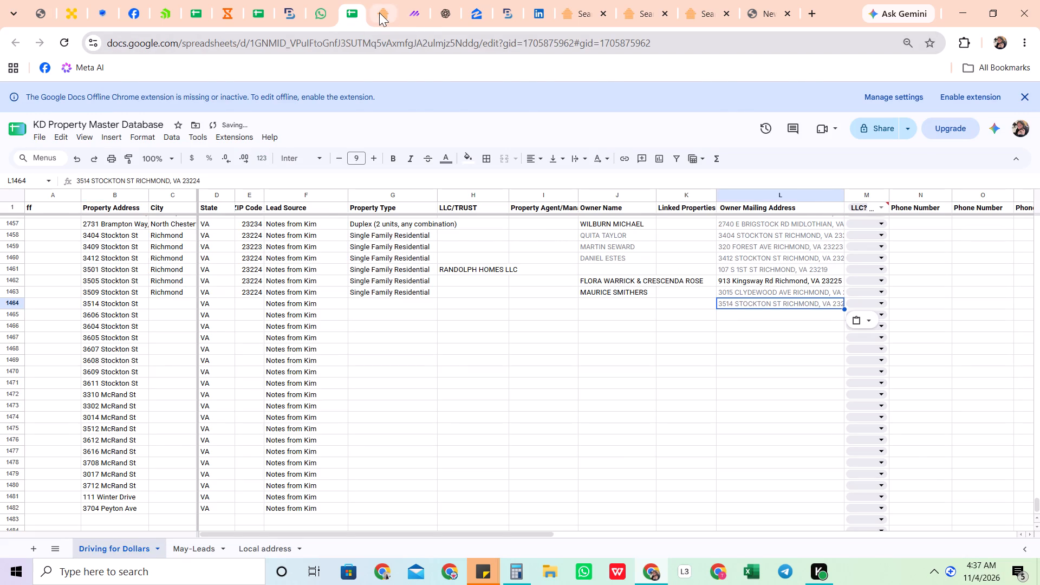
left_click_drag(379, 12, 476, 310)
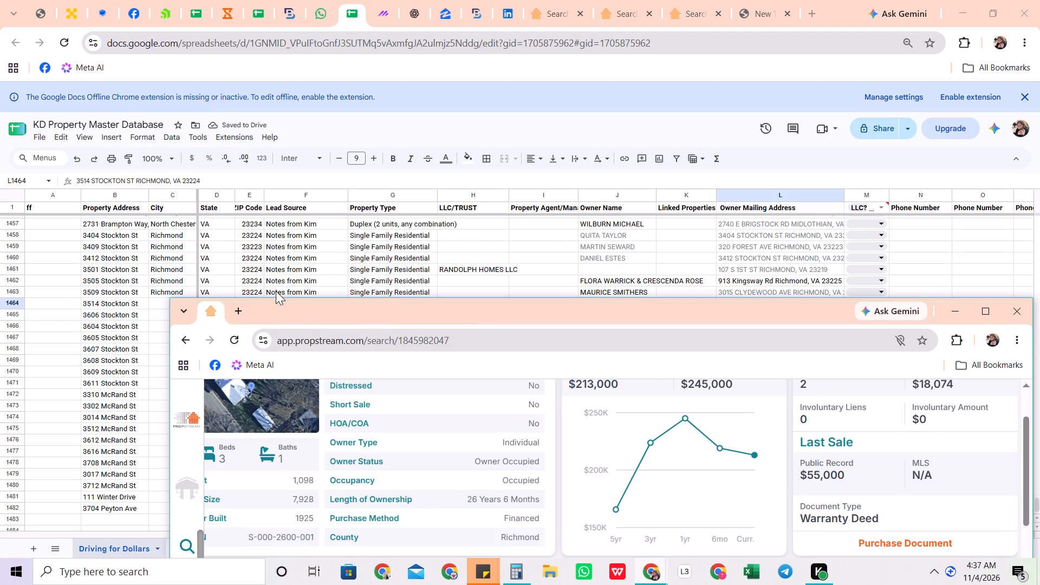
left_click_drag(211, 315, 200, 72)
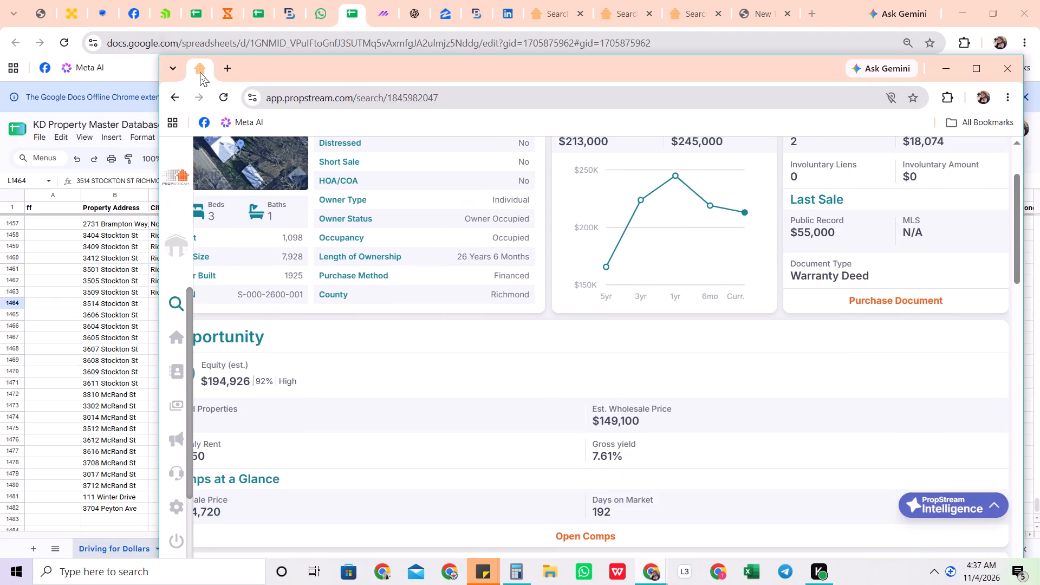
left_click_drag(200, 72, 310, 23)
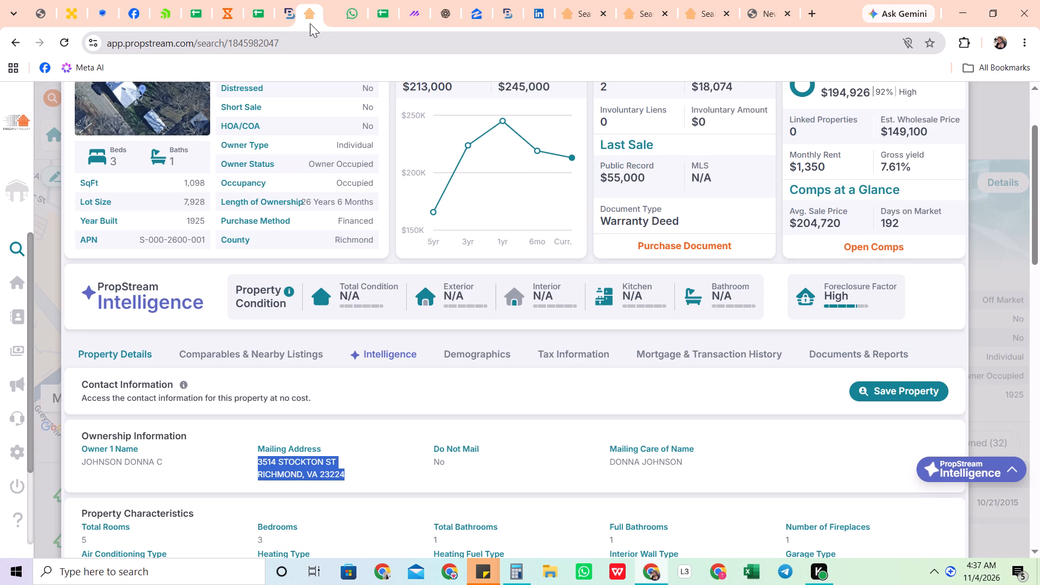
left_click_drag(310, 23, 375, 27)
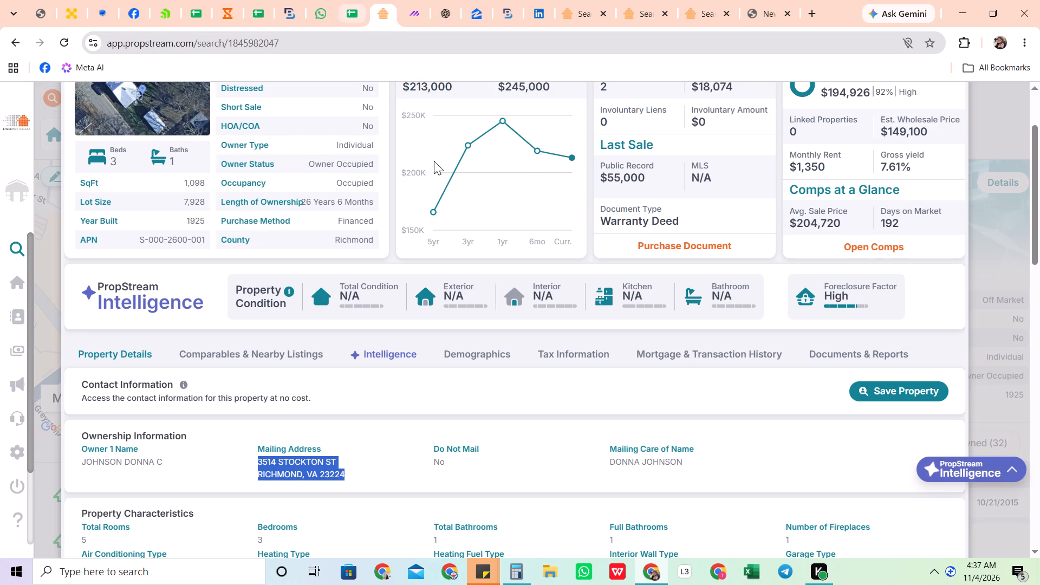
Copy the Mailing Care of Name from the PropStream property record into the spreadsheet's Owner Name cell in row 1464.
left_click_drag(604, 459, 693, 471)
key("ctrl+c")
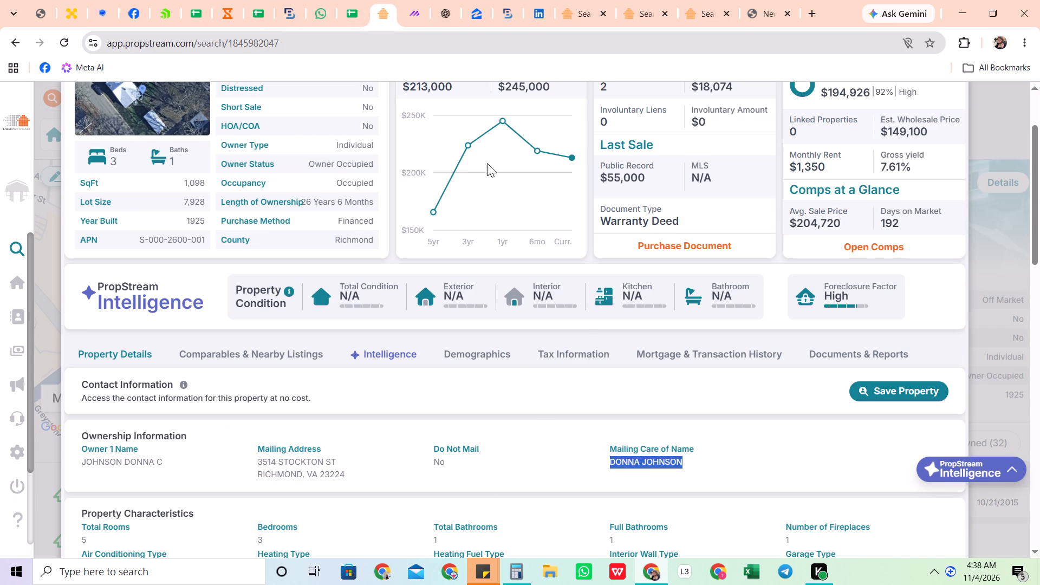
left_click(346, 21)
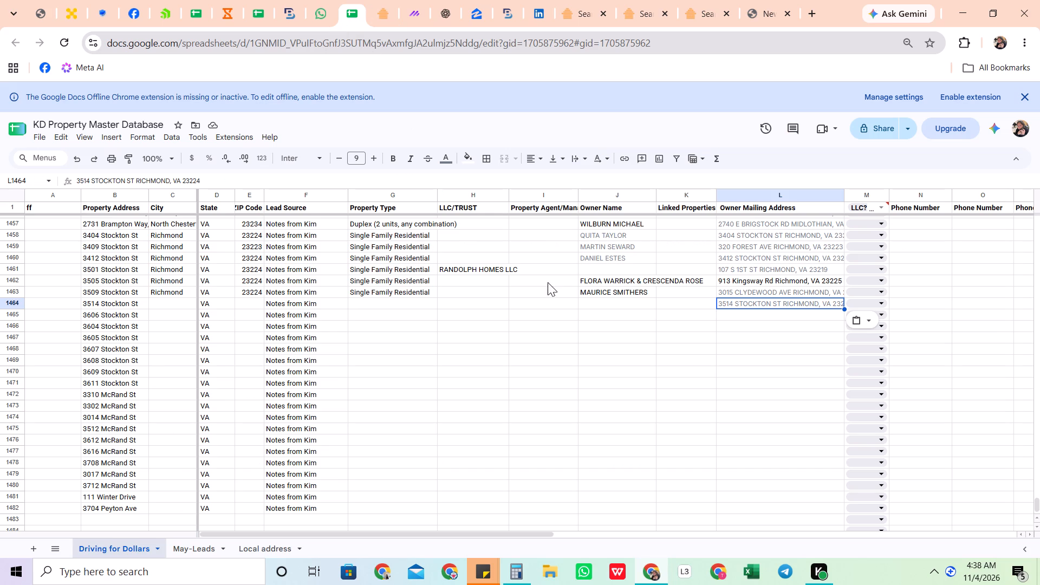
left_click(594, 304)
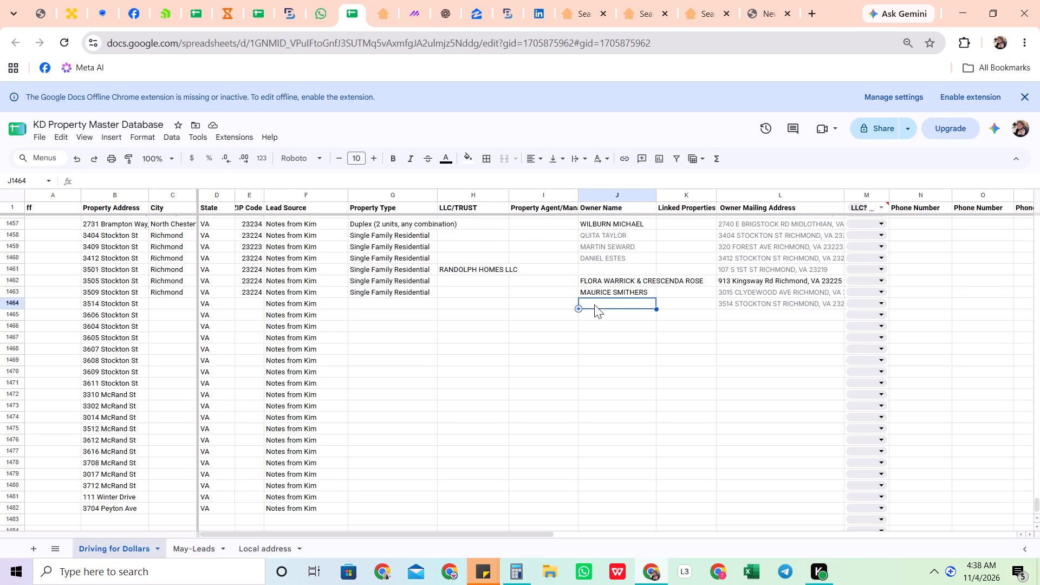
double_click(594, 304)
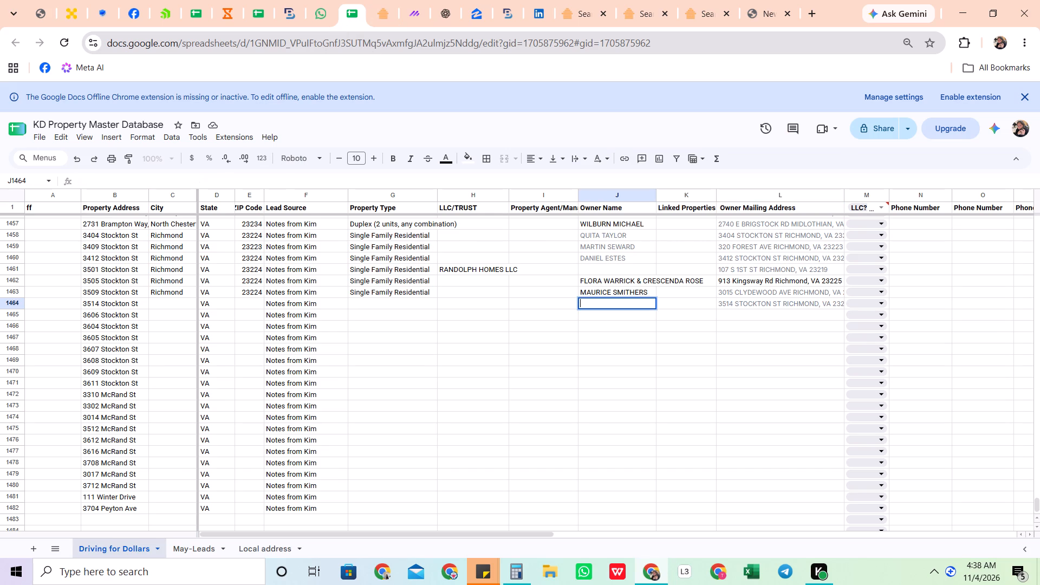
key("ctrl+v")
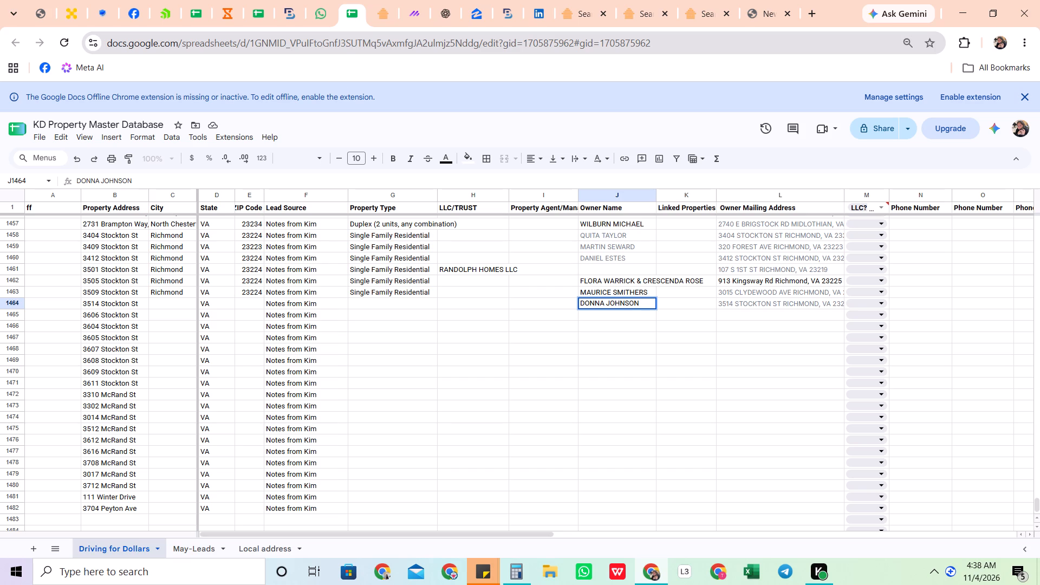
Check the property type in the PropStream record and enter Single Family Residential as the Property Type in row 1464.
left_click(384, 15)
scroll(348, 201, "up", 1)
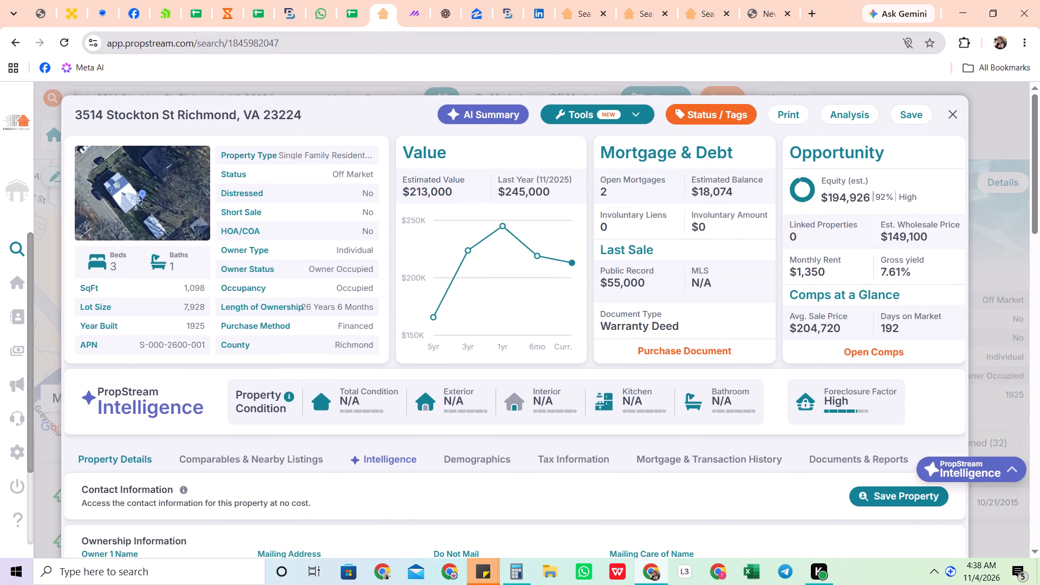
scroll(348, 201, "up", 2)
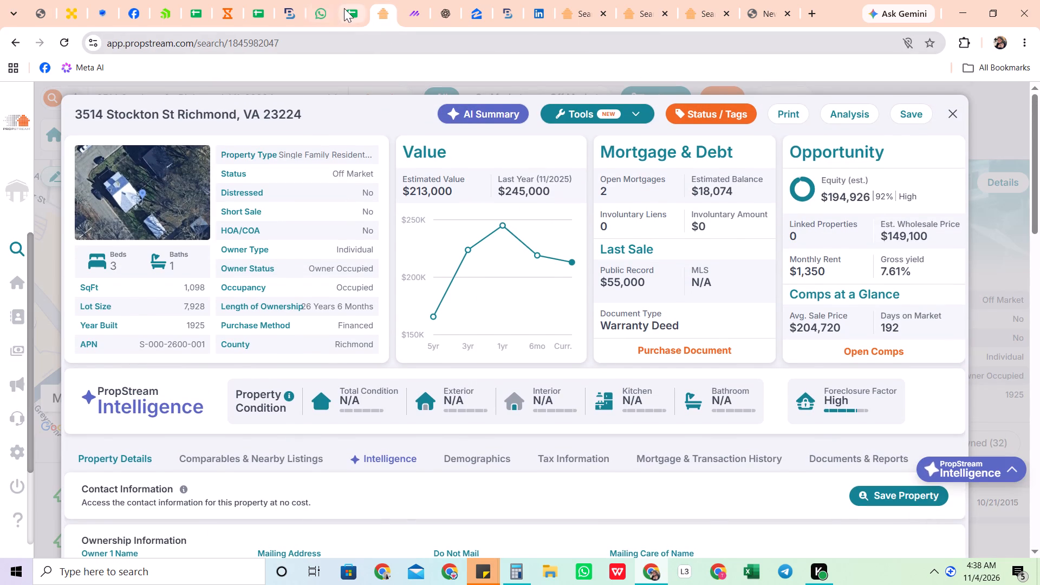
left_click(344, 8)
left_click(375, 305)
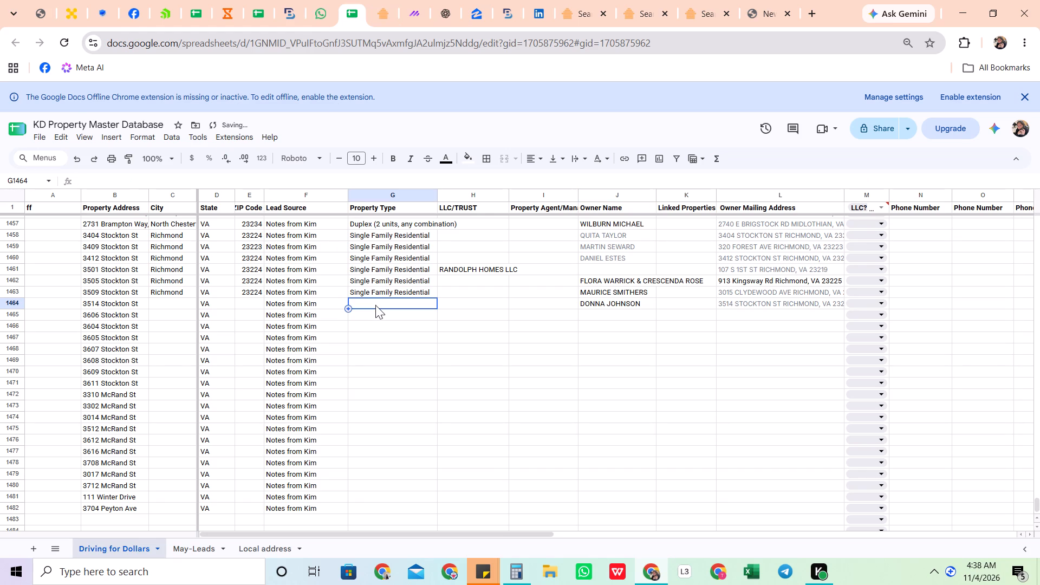
key("shift+s")
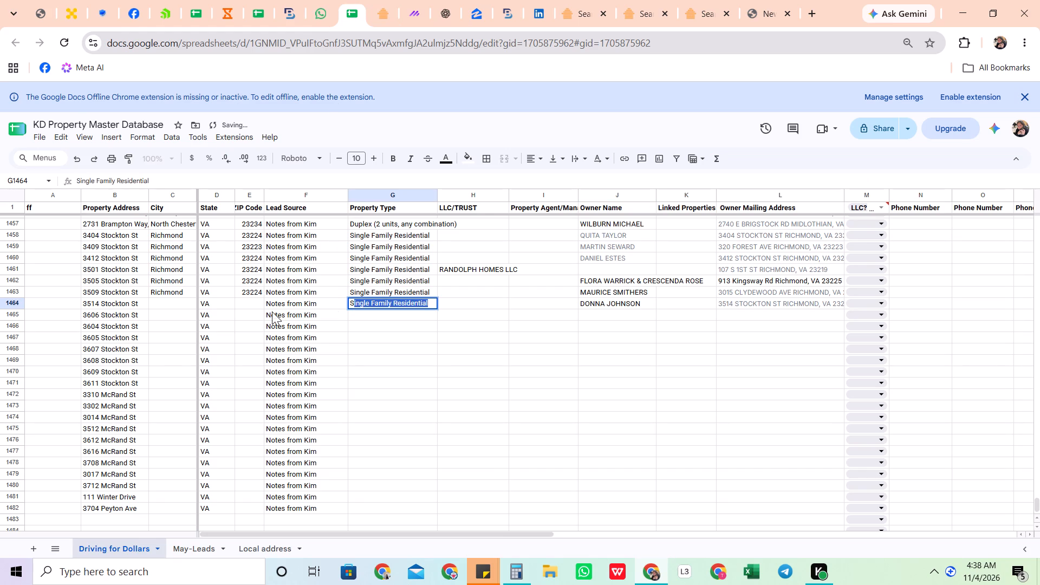
Fill in row 1464's ZIP Code with 23224 and its City with Richmond.
left_click(251, 308)
type("23224")
left_click(175, 309)
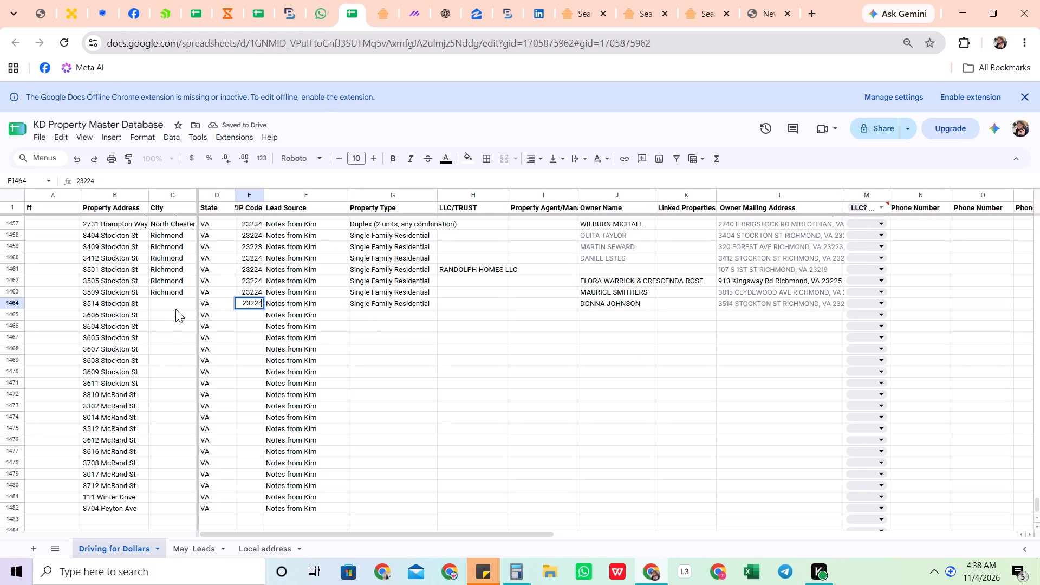
key("shift+r")
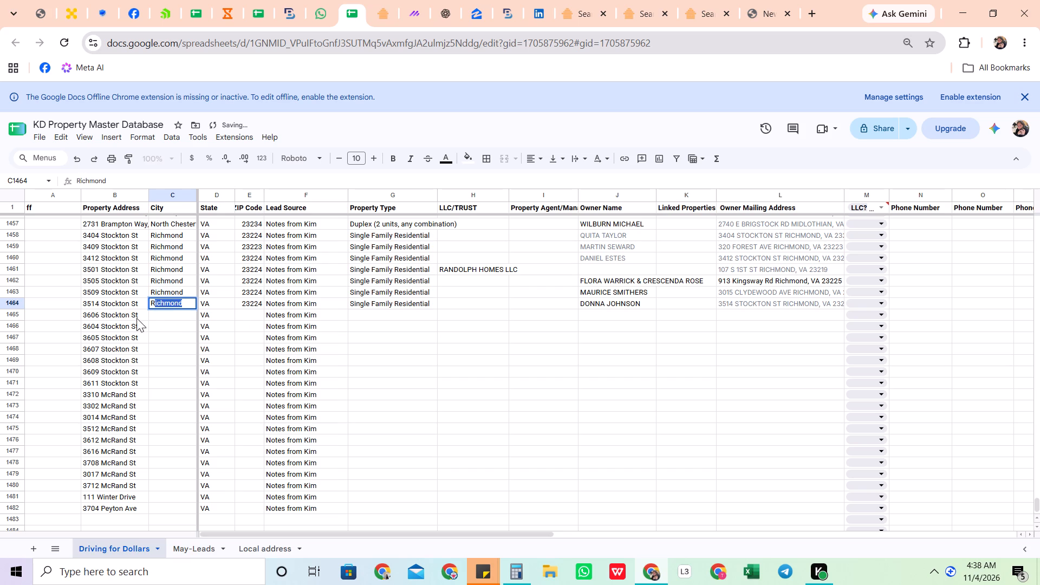
Copy the Stockton St property address from row 1465, close the previous PropStream record, and search PropStream for the copied address in Richmond.
left_click(133, 318)
key("ctrl+c")
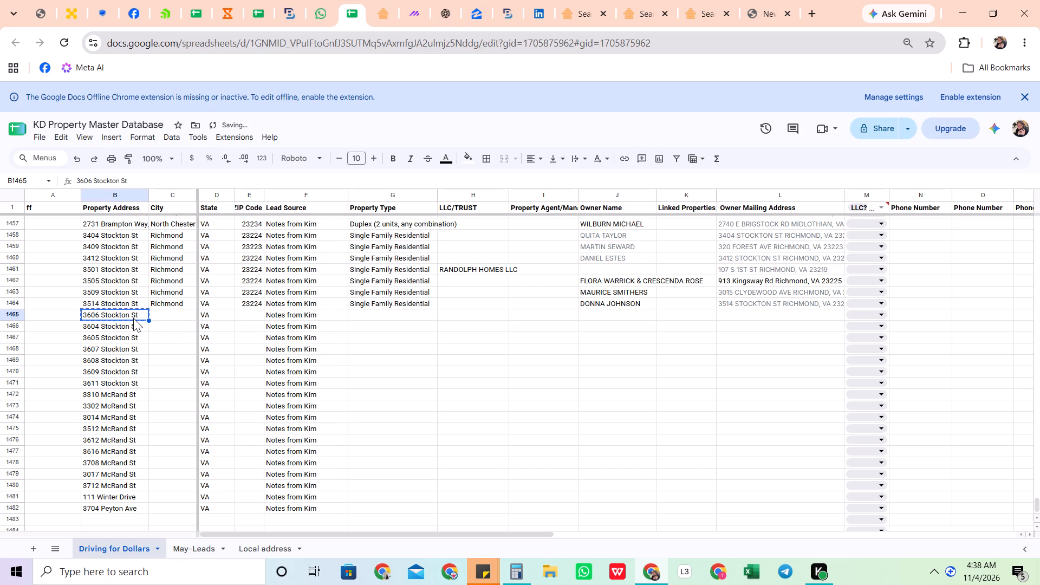
left_click(380, 11)
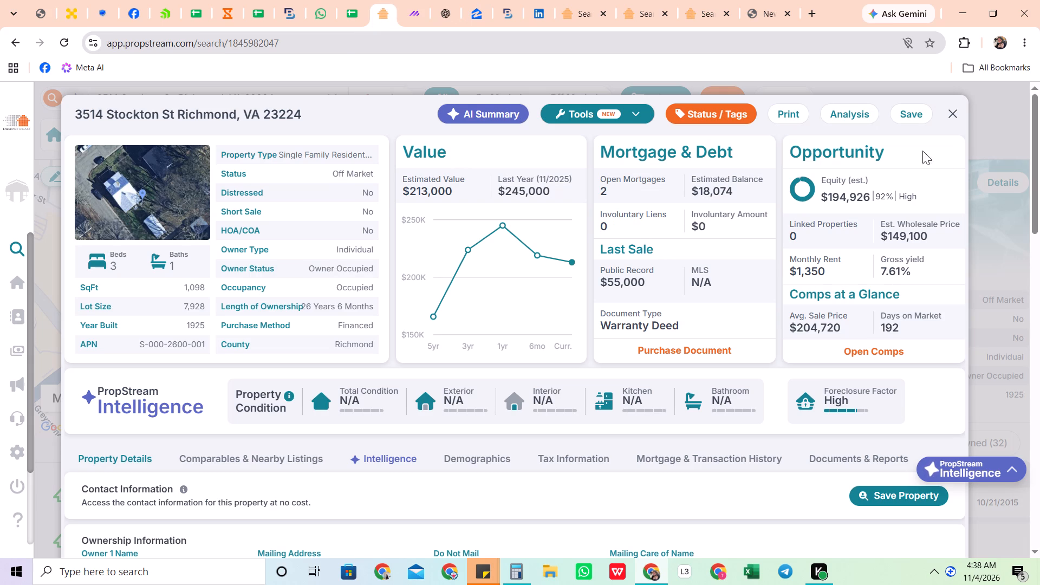
left_click(963, 116)
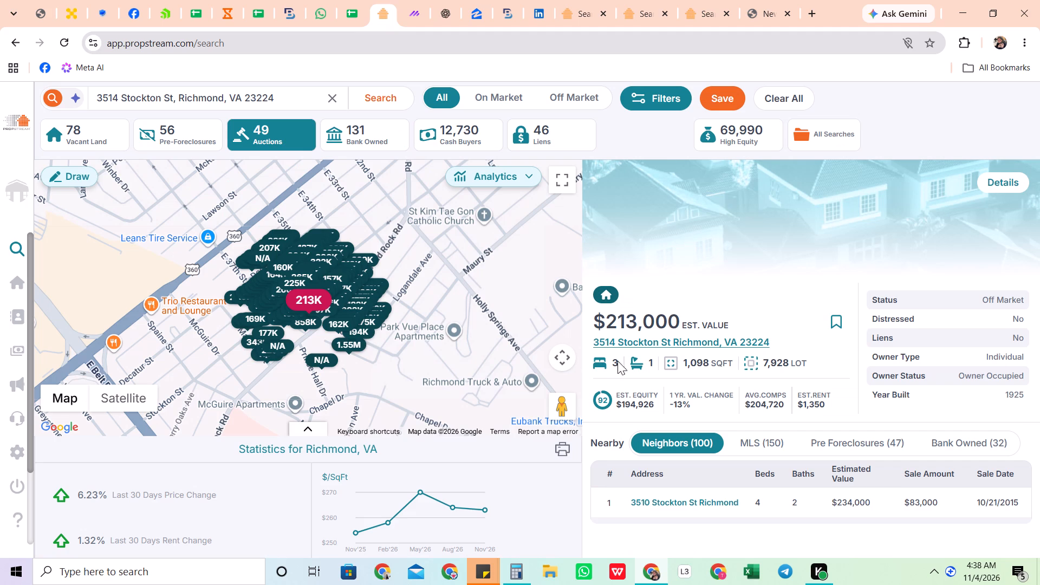
left_click(334, 96)
left_click(291, 99)
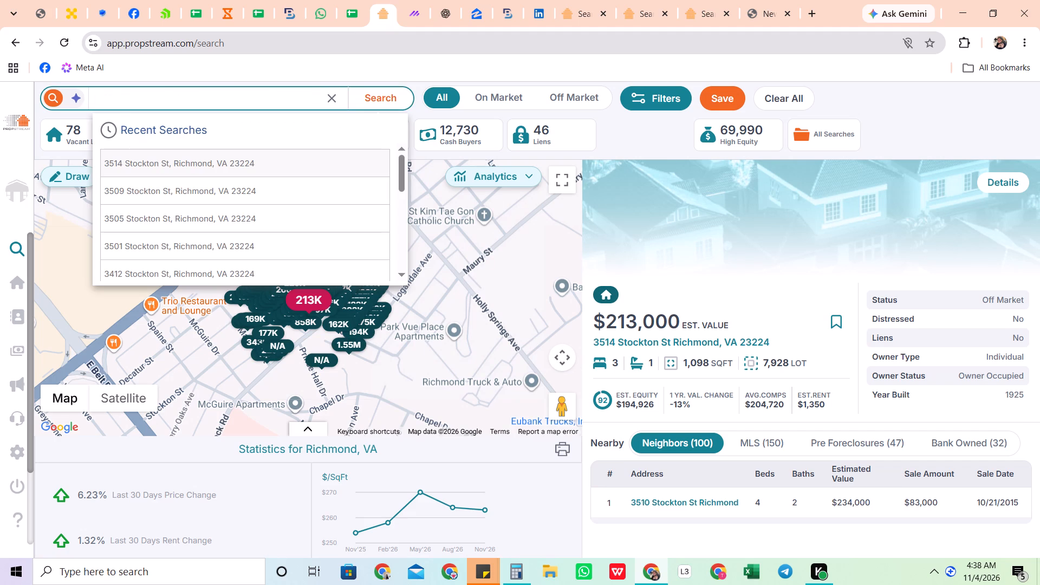
key("ctrl+v")
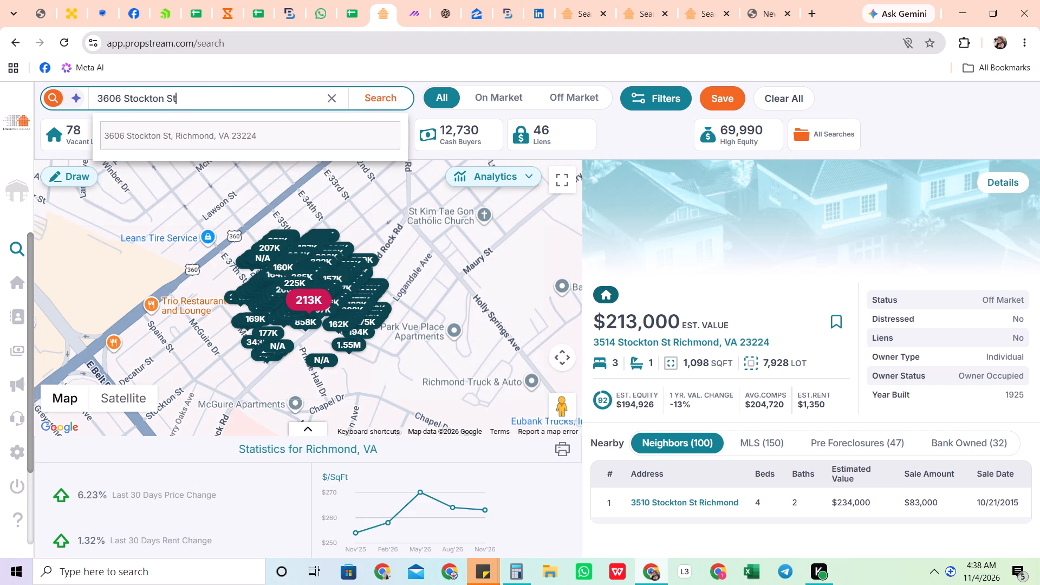
left_click(244, 136)
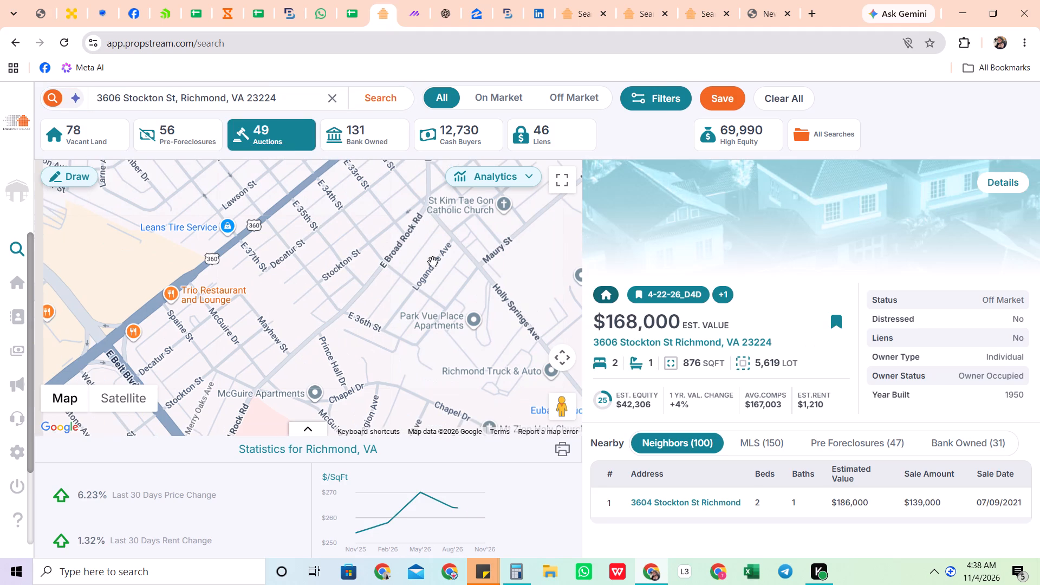
Open the found property's full details and copy its owner's mailing address into the spreadsheet's Owner Mailing Address cell in row 1465.
left_click(670, 344)
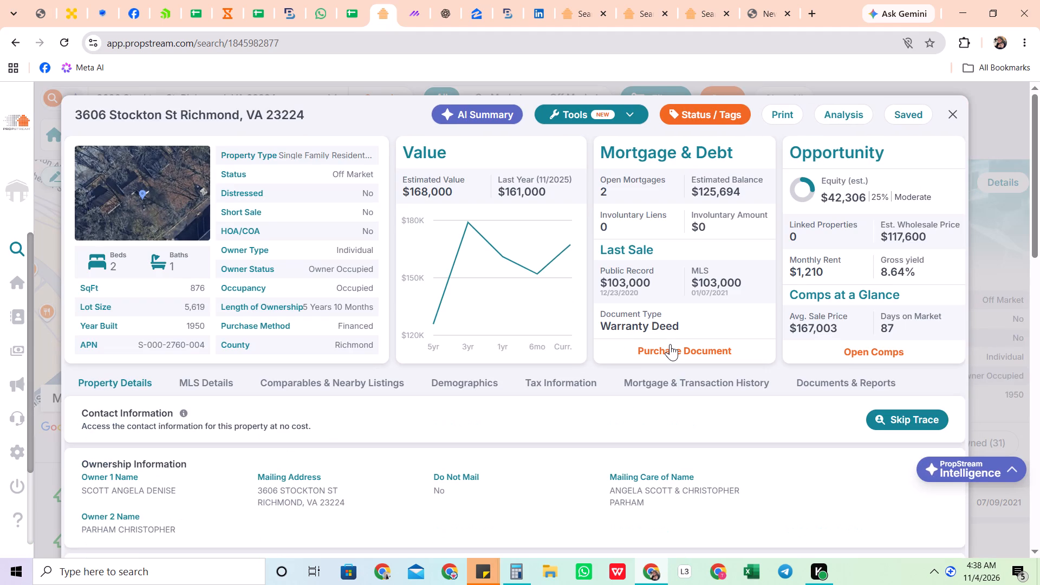
scroll(670, 344, "down", 3)
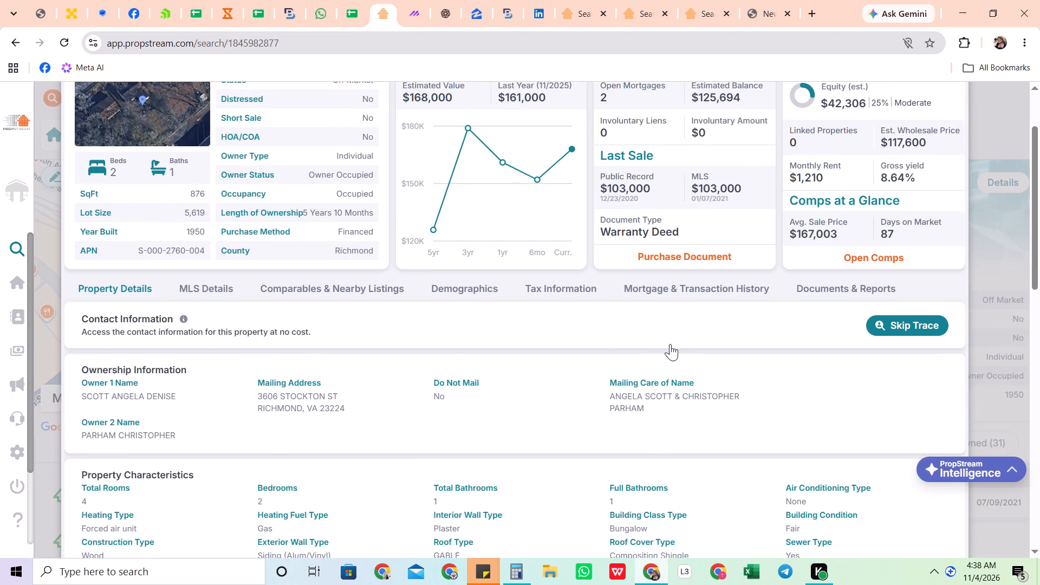
scroll(670, 344, "down", 1)
left_click_drag(255, 398, 367, 411)
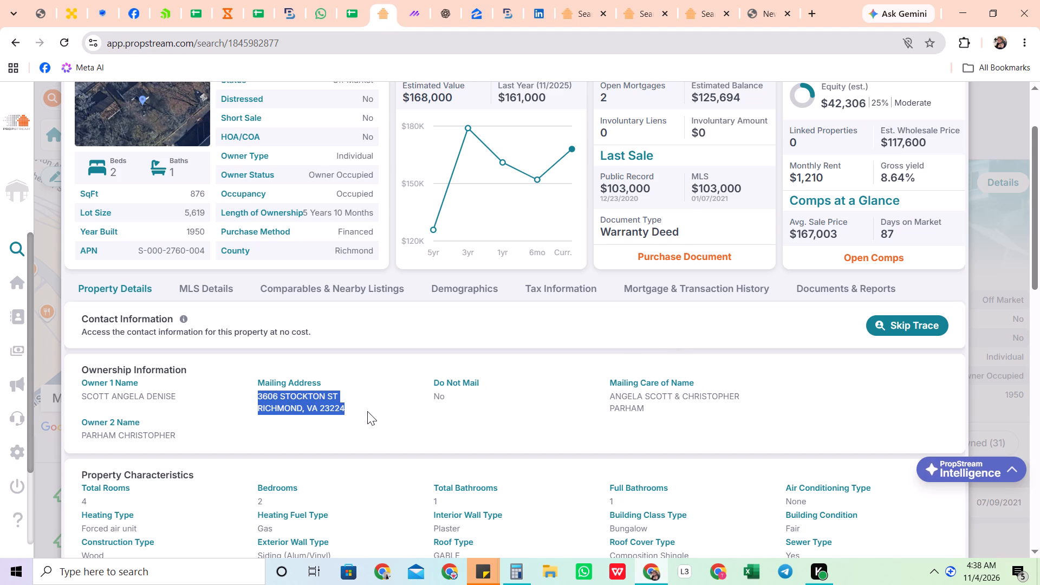
key("ctrl+c")
left_click(356, 21)
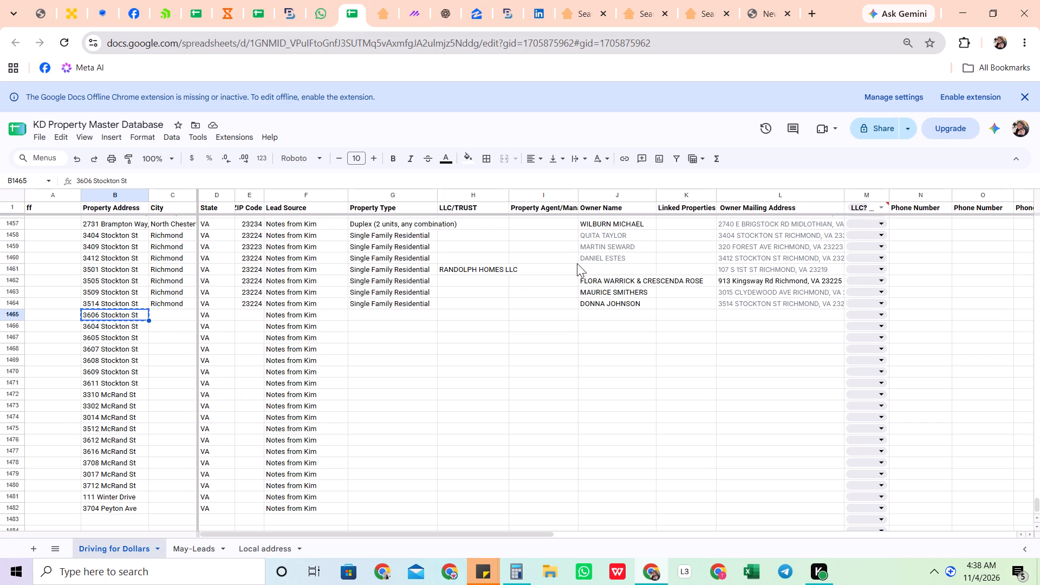
left_click(737, 311)
key("ctrl+v")
left_click(737, 311, "ctrl")
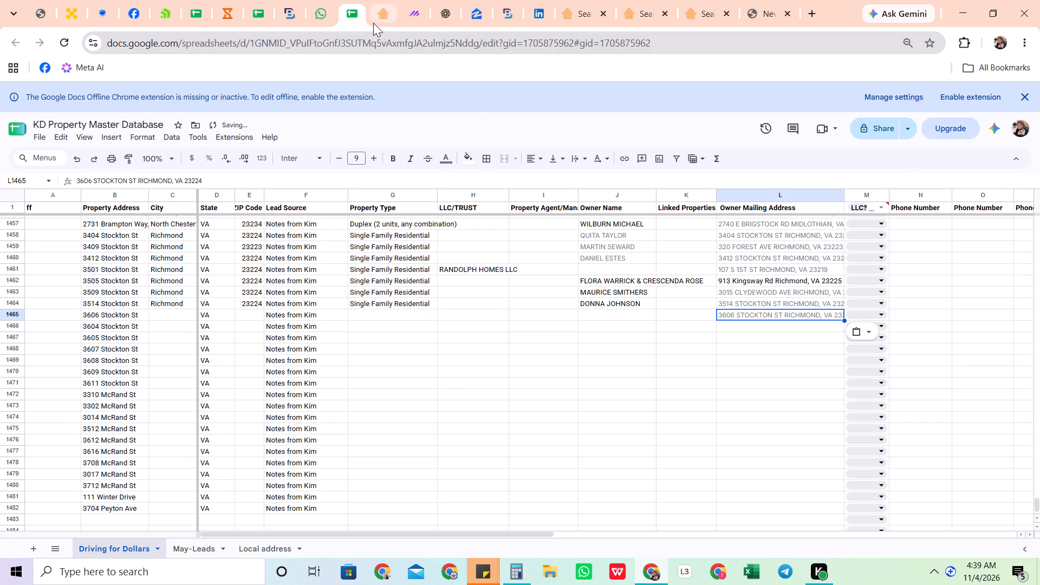
Copy the Mailing Care of Name value from the PropStream record into the Owner Name cell in row 1465.
left_click(386, 18)
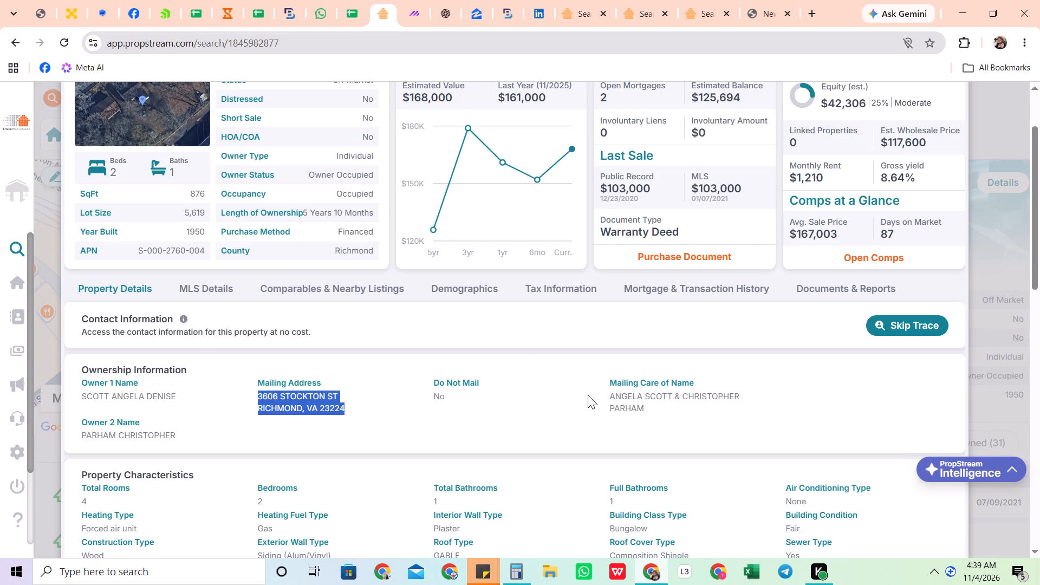
left_click_drag(602, 395, 659, 424)
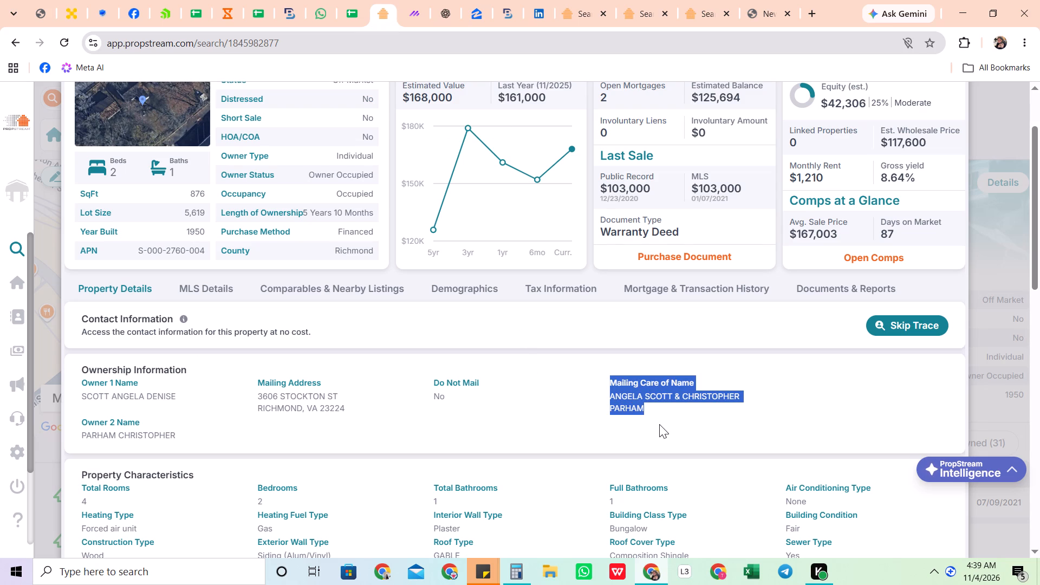
left_click(659, 424)
left_click(612, 399)
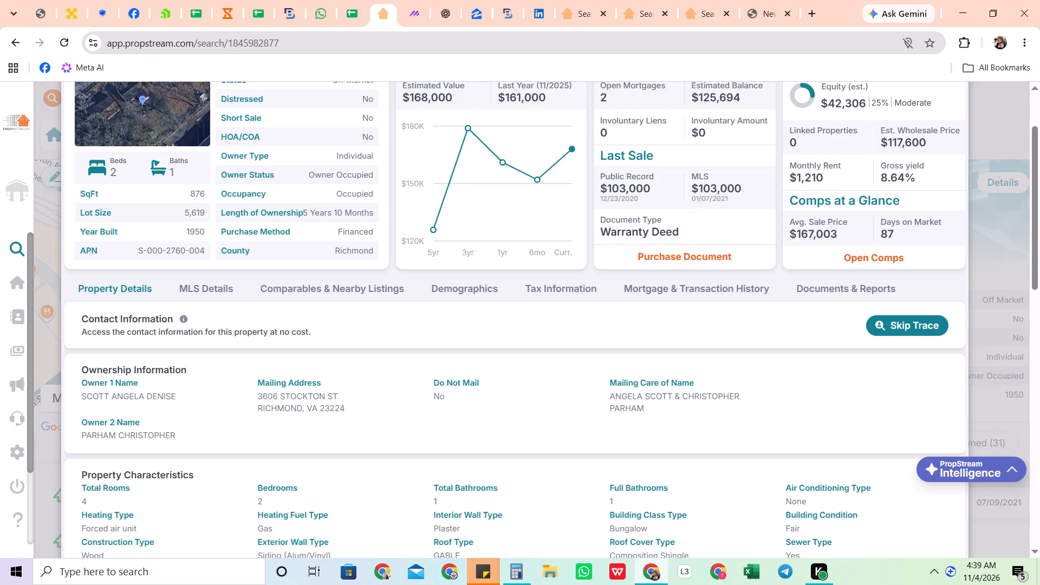
left_click_drag(608, 398, 656, 419)
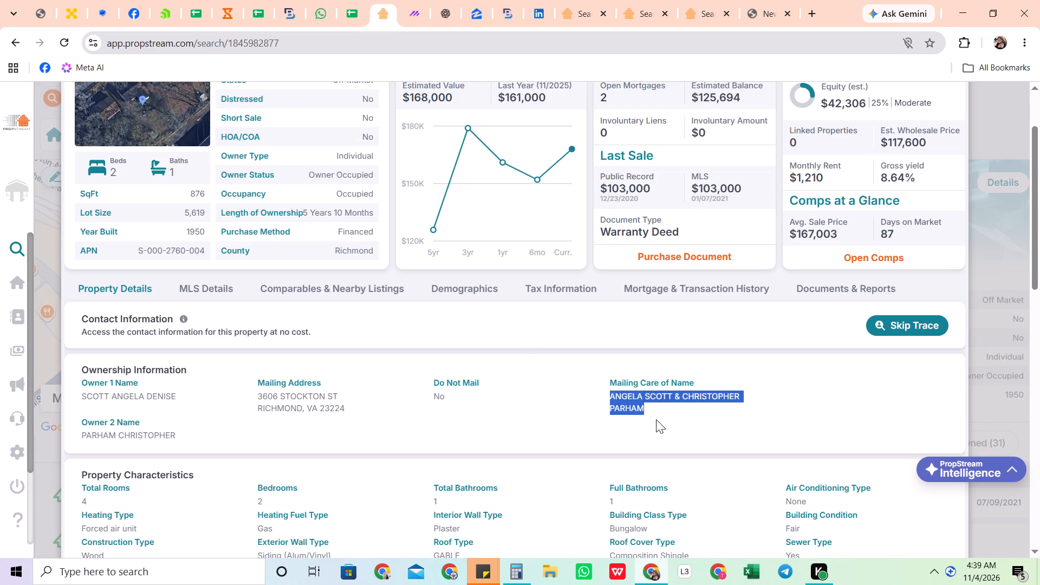
key("ctrl+c")
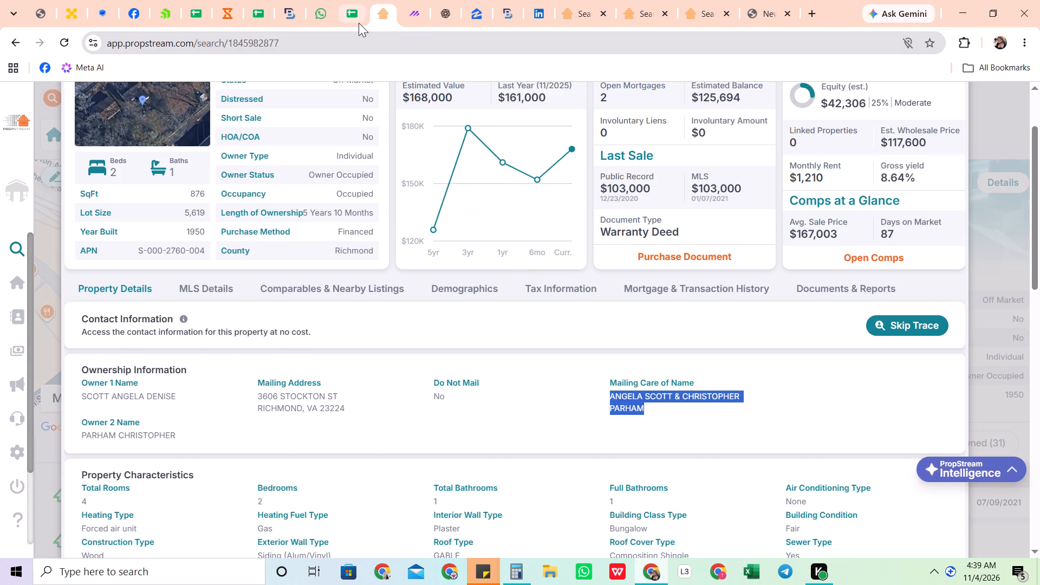
left_click(359, 23)
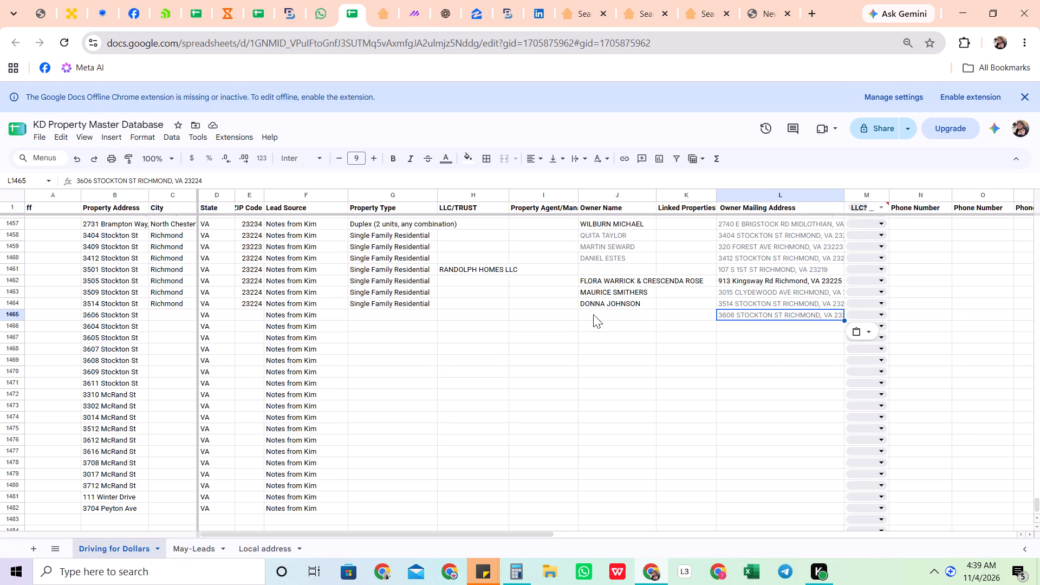
triple_click(593, 314)
key("ctrl+v")
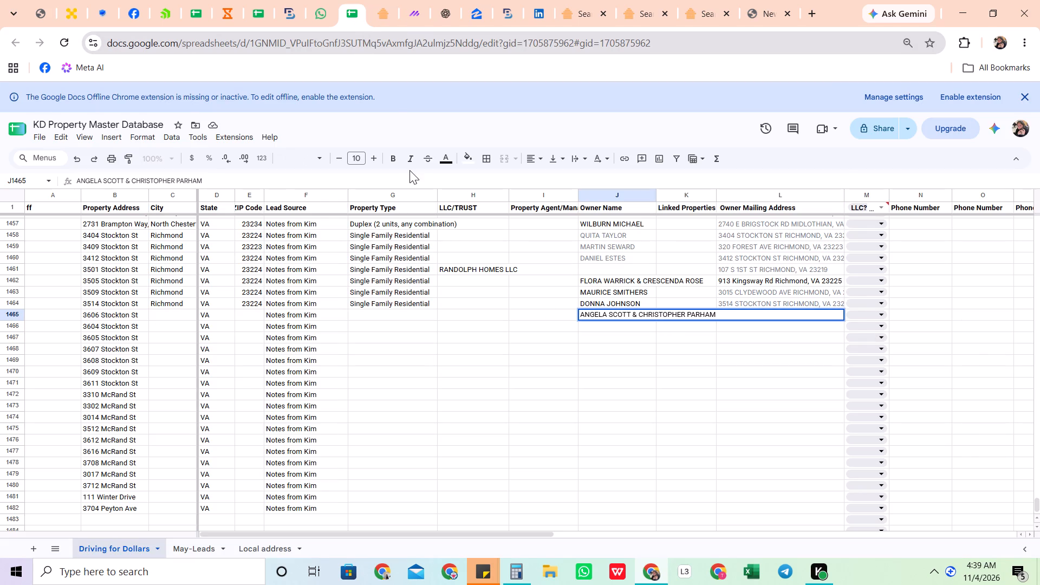
Check the property type in the PropStream record and enter Single Family Residential as the Property Type in row 1465.
left_click(378, 14)
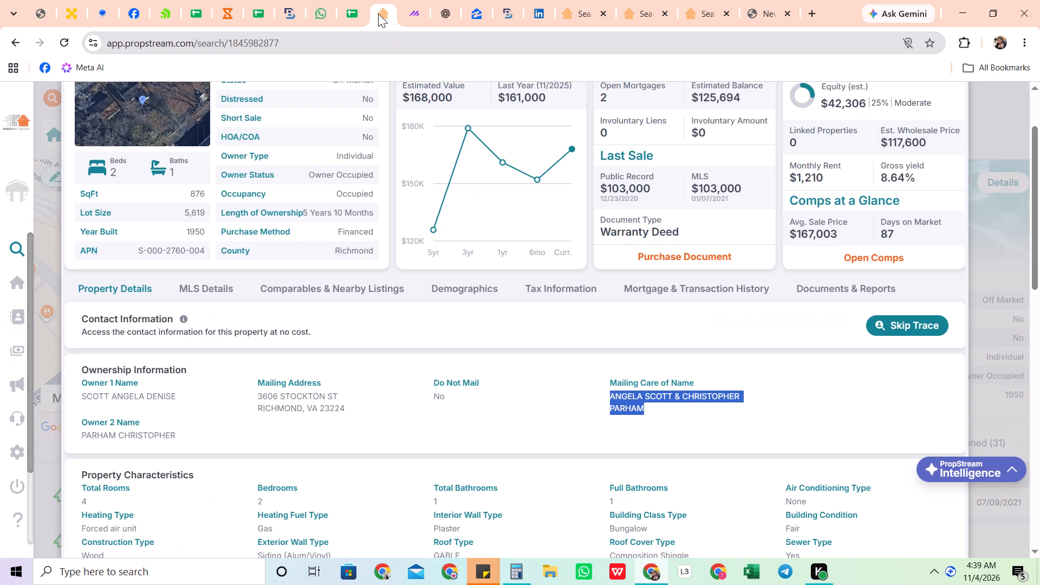
scroll(311, 195, "up", 4)
left_click(348, 15)
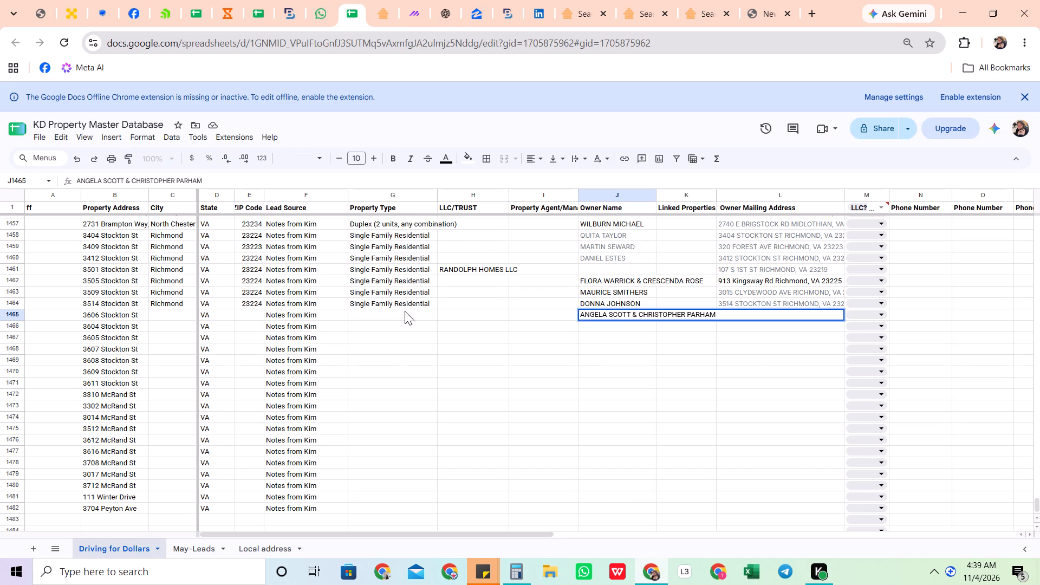
left_click(398, 318)
key("shift+s")
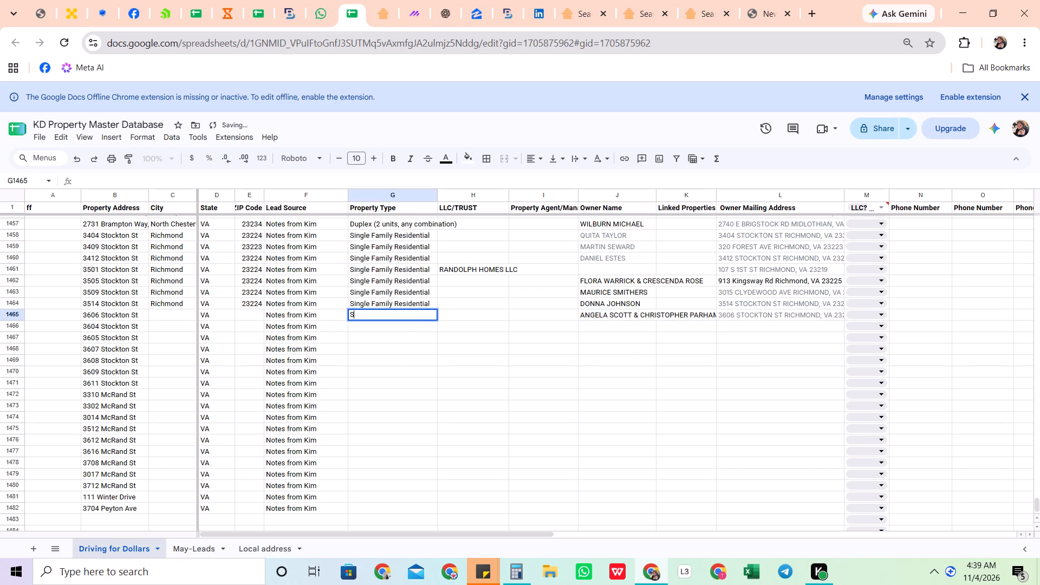
Fill in row 1465's ZIP Code with 23224 and its City with Richmond.
left_click(251, 317)
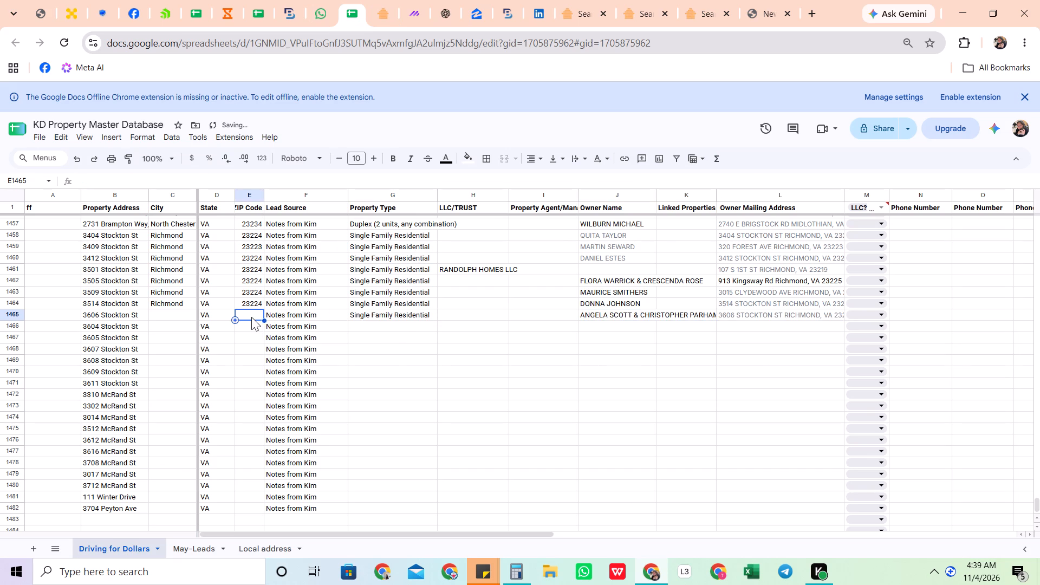
type("2344")
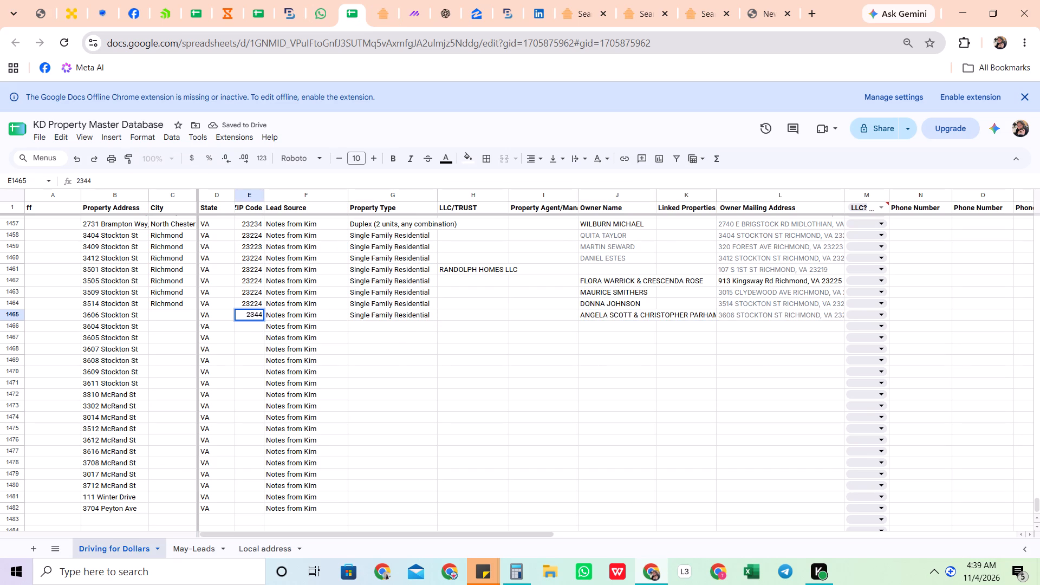
key("BackSpace")
key("BackSpace")
type("224")
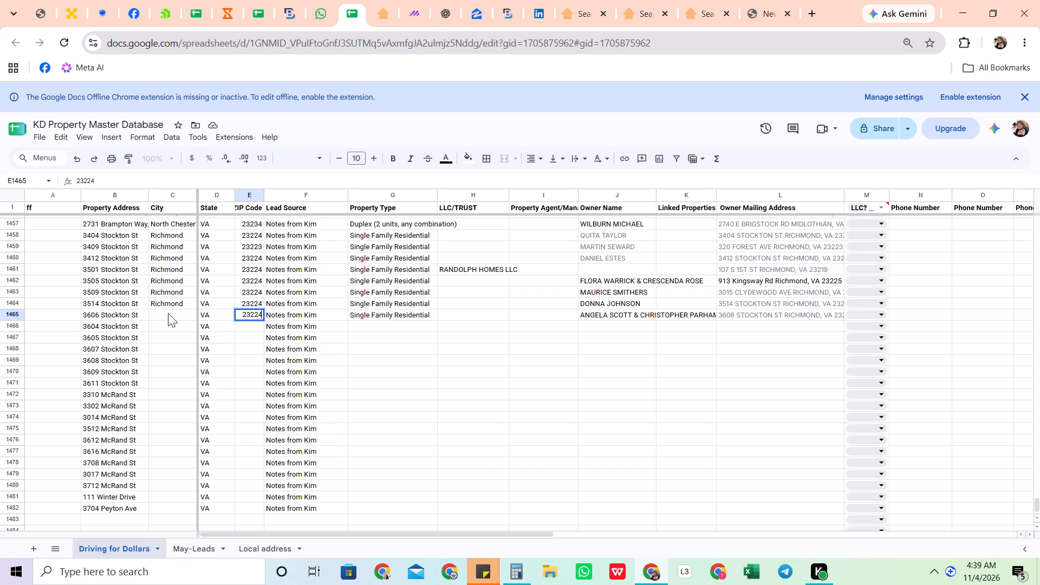
left_click(168, 313)
key("shift+r")
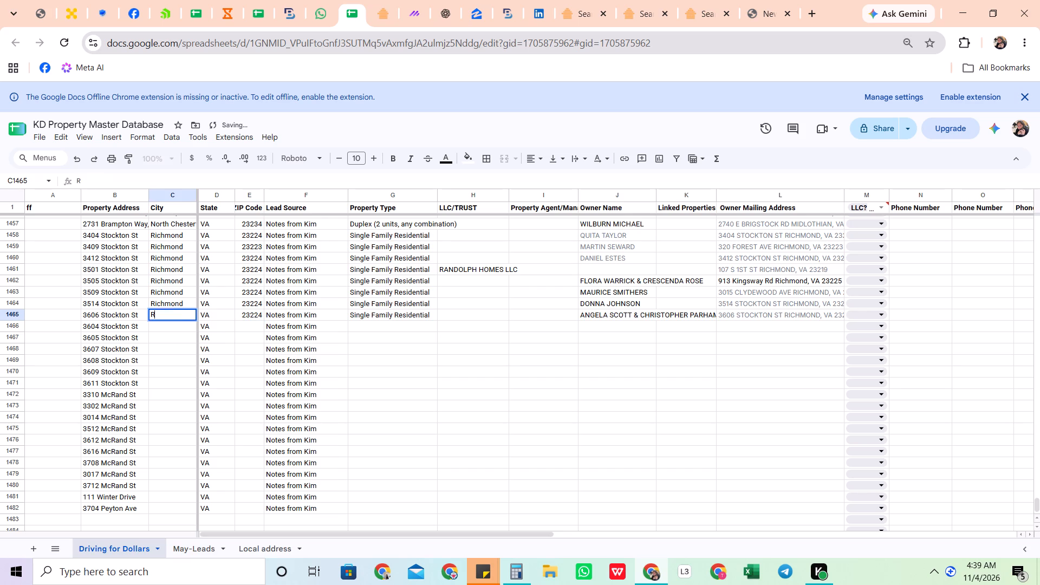
Copy the Stockton St property address from row 1466 and return to PropStream to look it up.
left_click(120, 327)
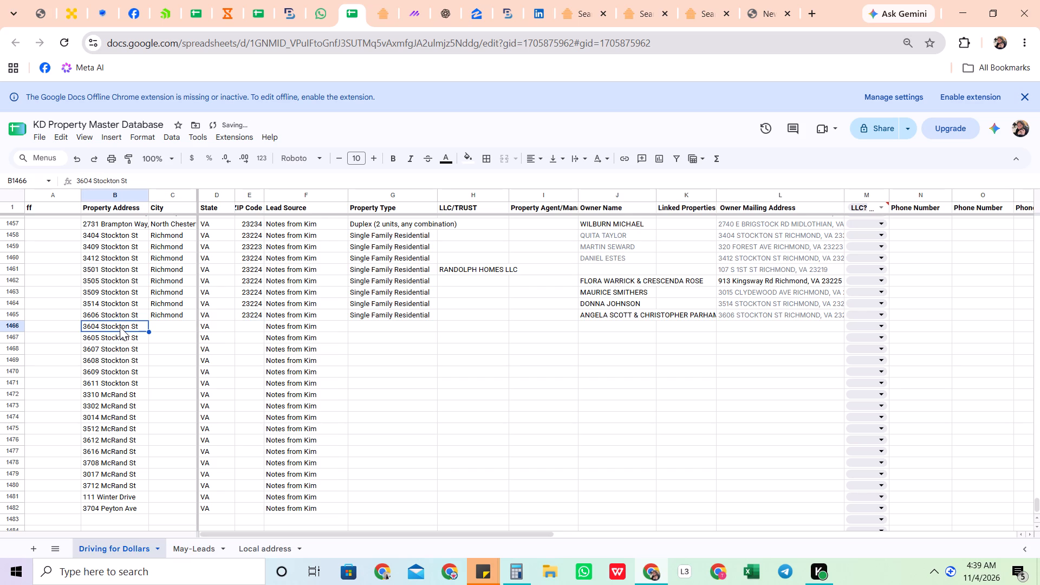
key("ctrl+c")
left_click(378, 11)
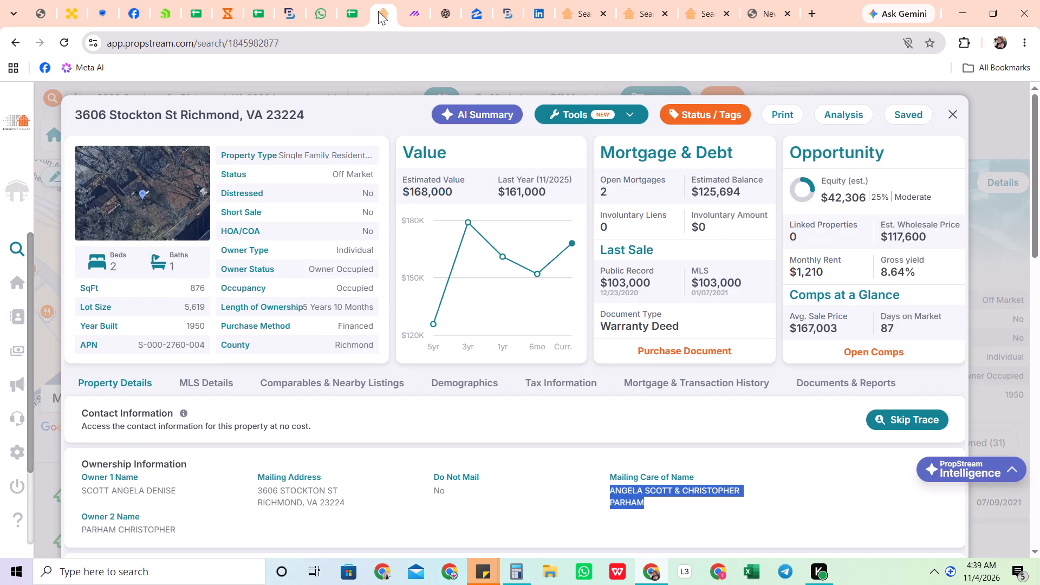
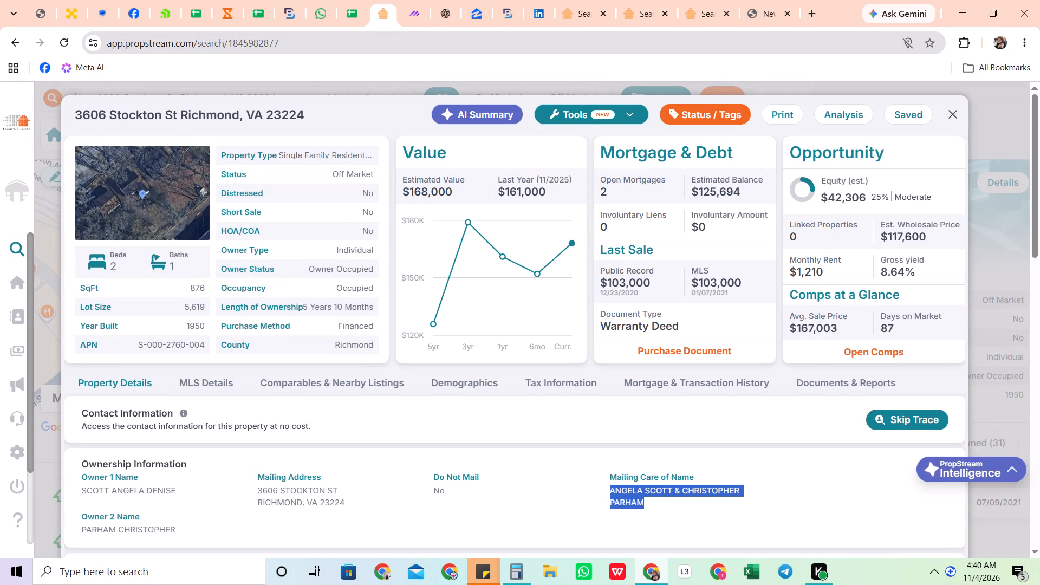
Search PropStream for the copied Stockton St address from row 1466 and open its full property record.
left_click(355, 10)
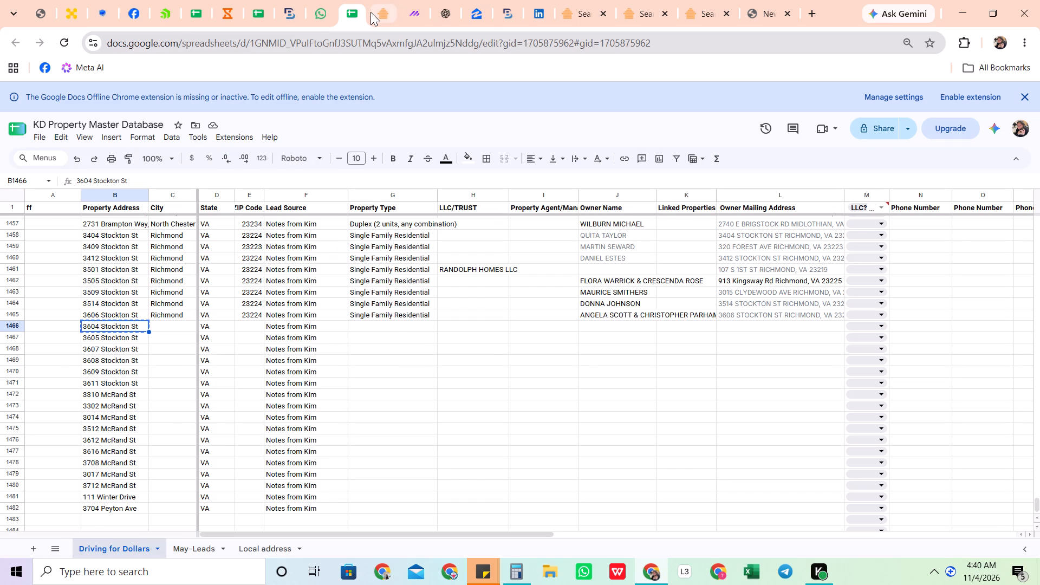
left_click(370, 12)
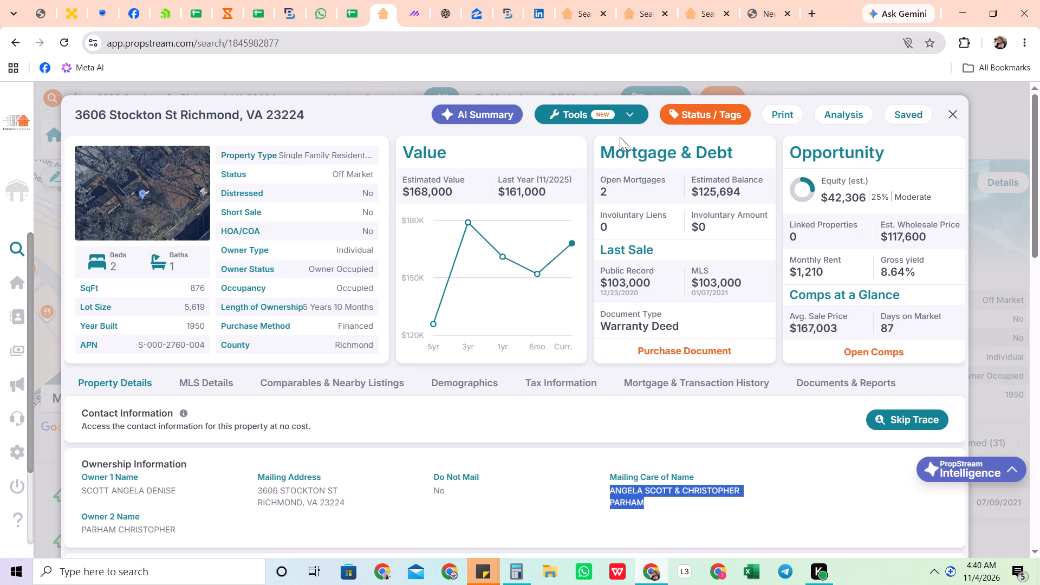
left_click(946, 118)
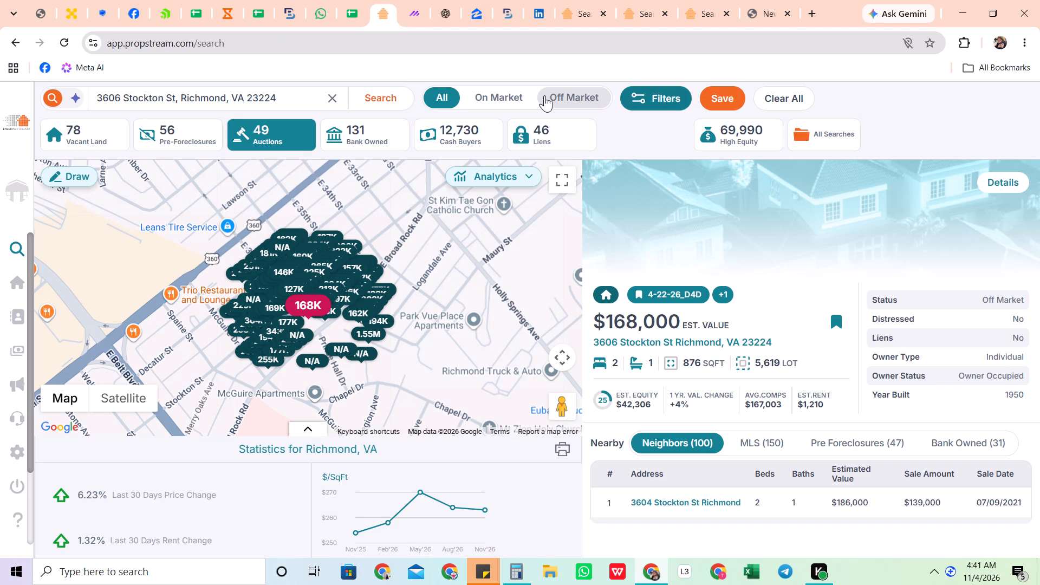
left_click(334, 96)
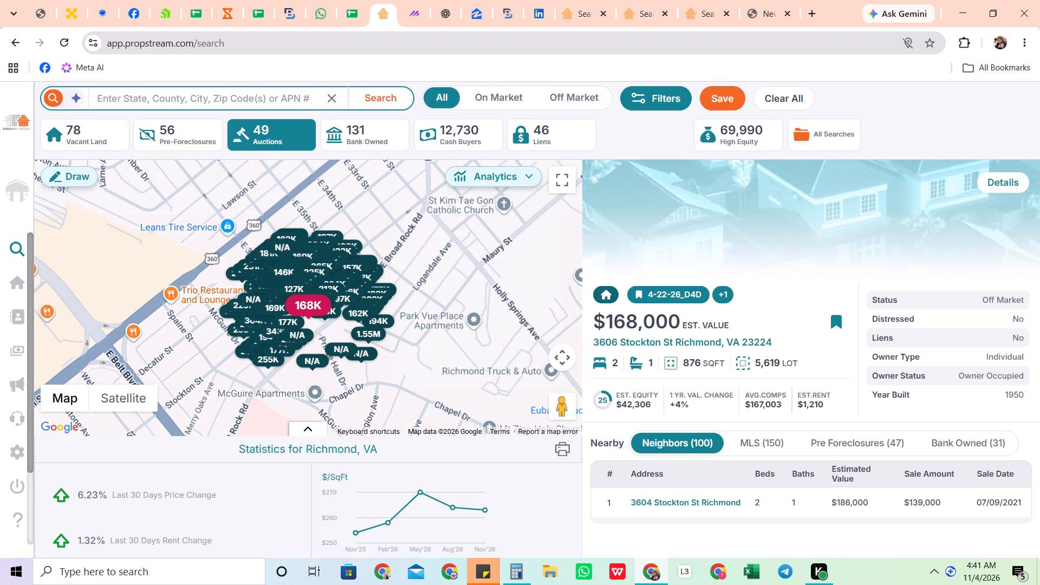
left_click(294, 99)
key("ctrl+v")
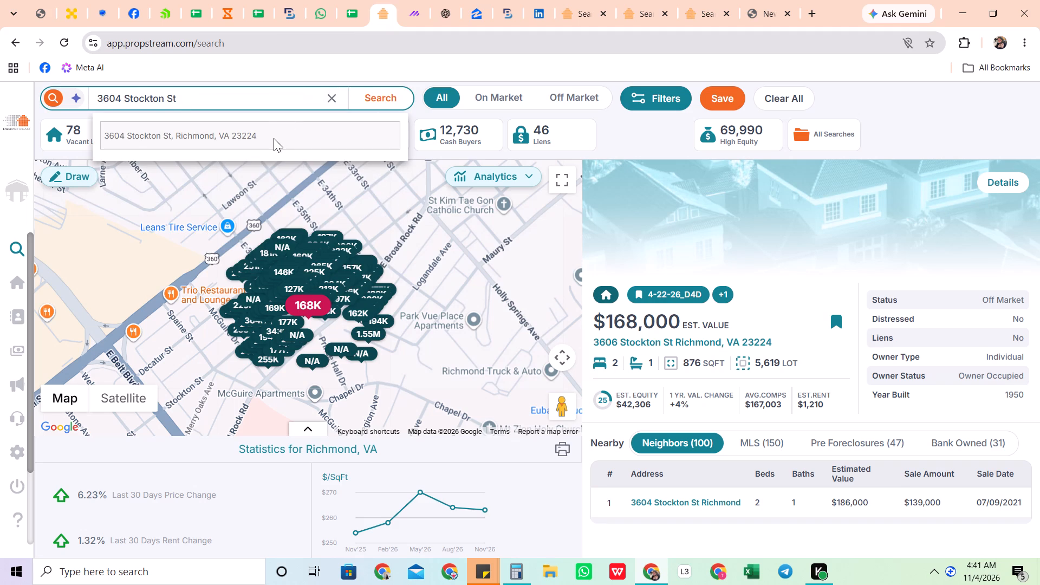
left_click(274, 138)
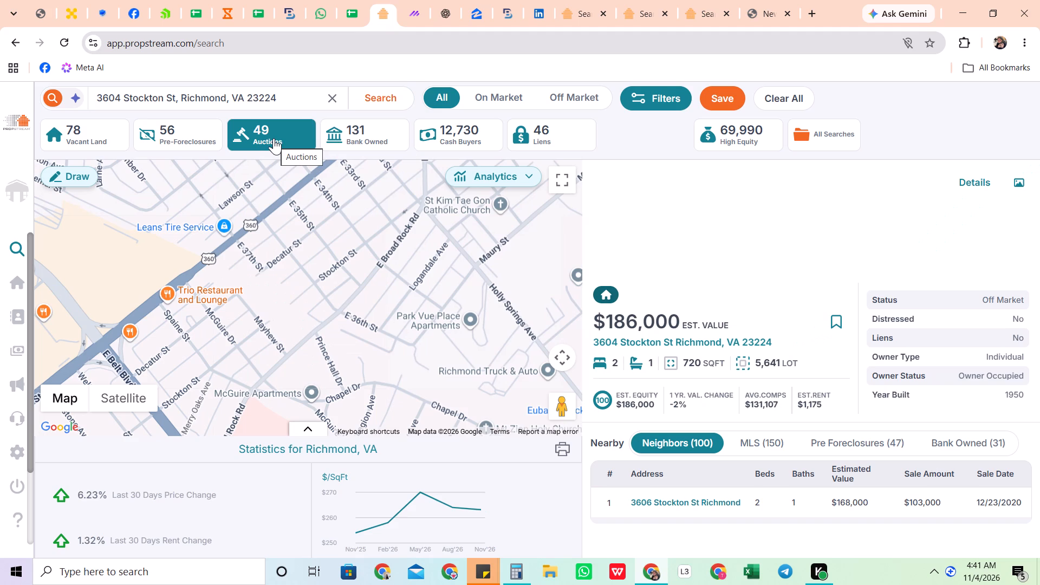
left_click(641, 342)
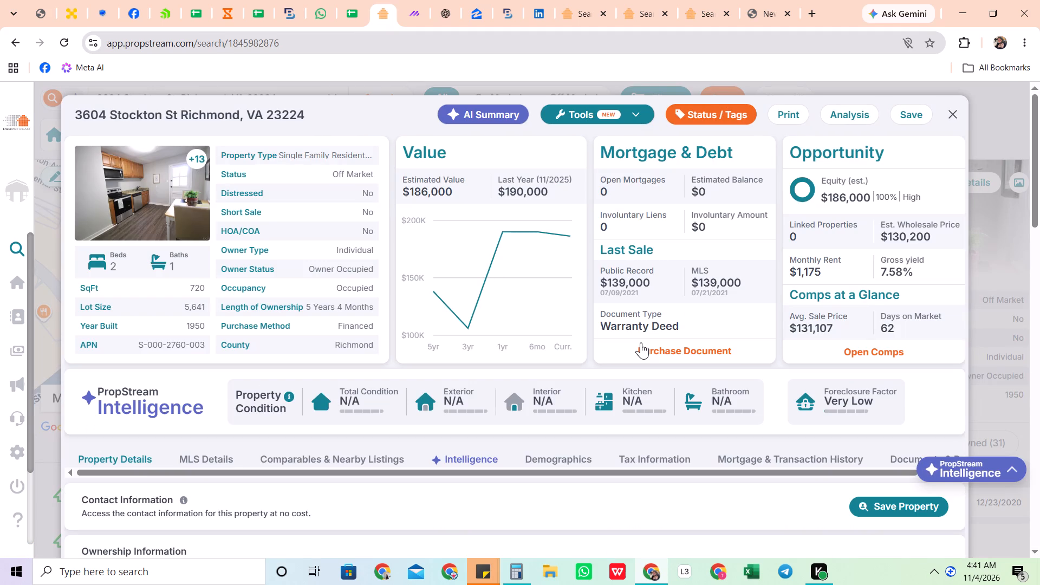
Copy the Mailing Address from the PropStream record's ownership information into the Owner Mailing Address cell in row 1466.
scroll(555, 453, "down", 2)
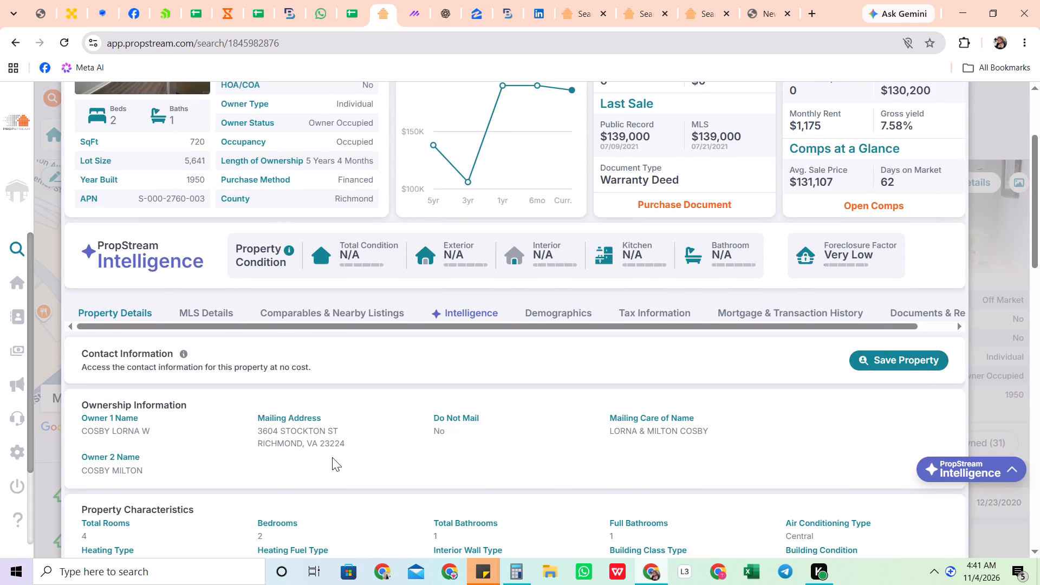
left_click_drag(258, 431, 365, 445)
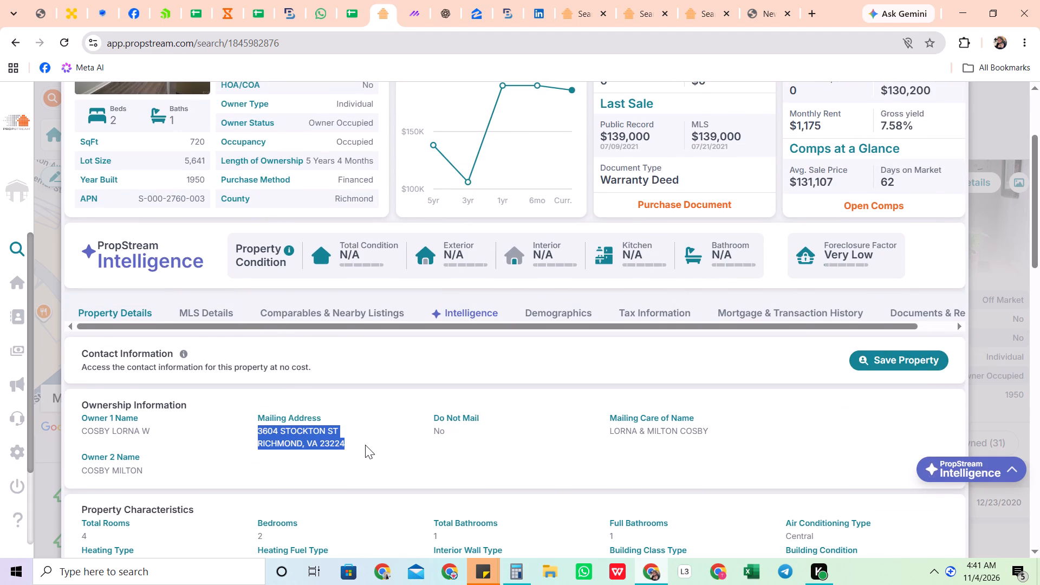
key("ctrl+c")
left_click(349, 10)
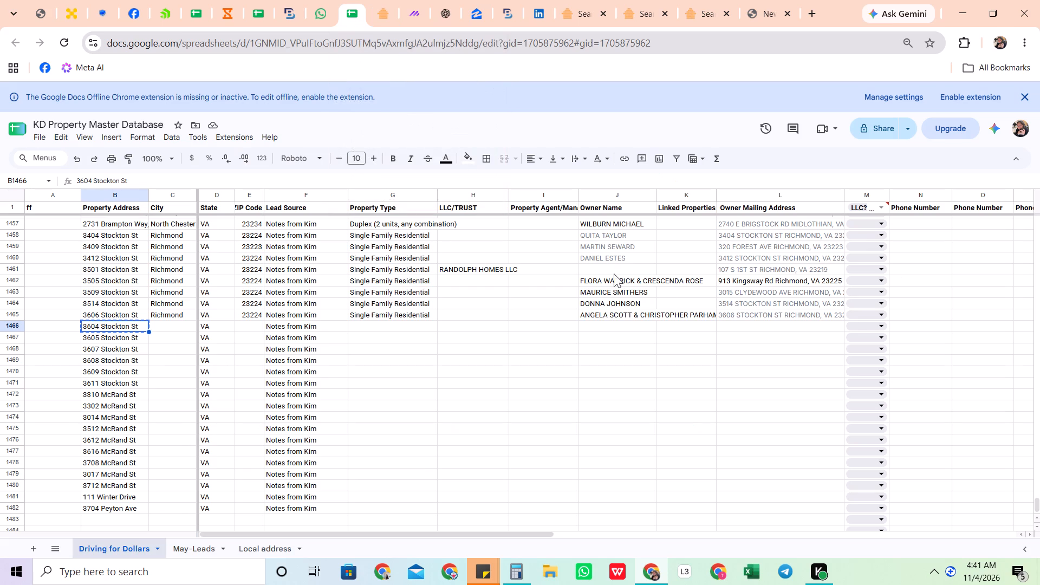
left_click(739, 326)
left_click(739, 326, "ctrl")
key("ctrl+v")
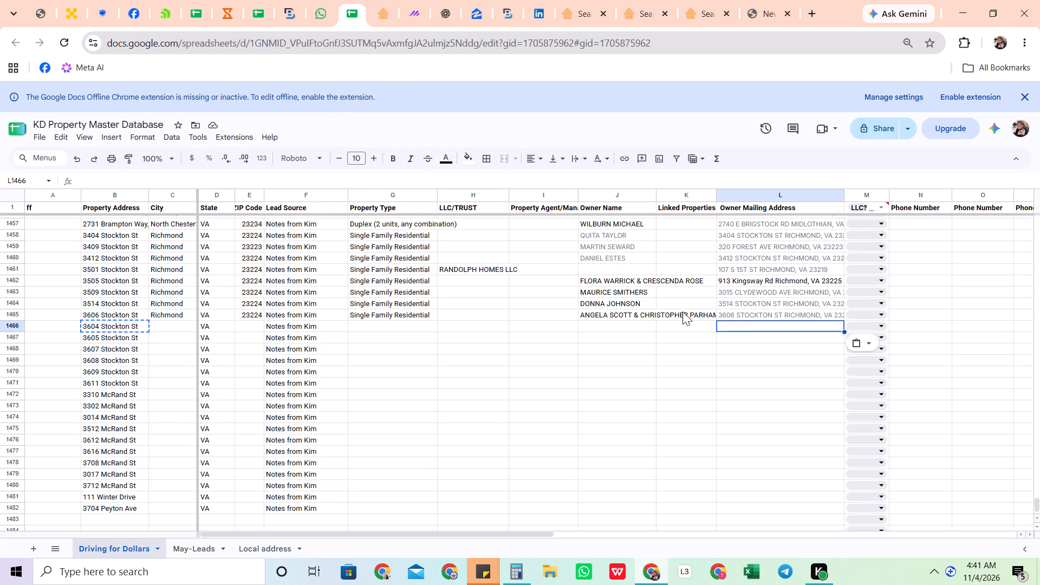
left_click(379, 22)
right_click(309, 429)
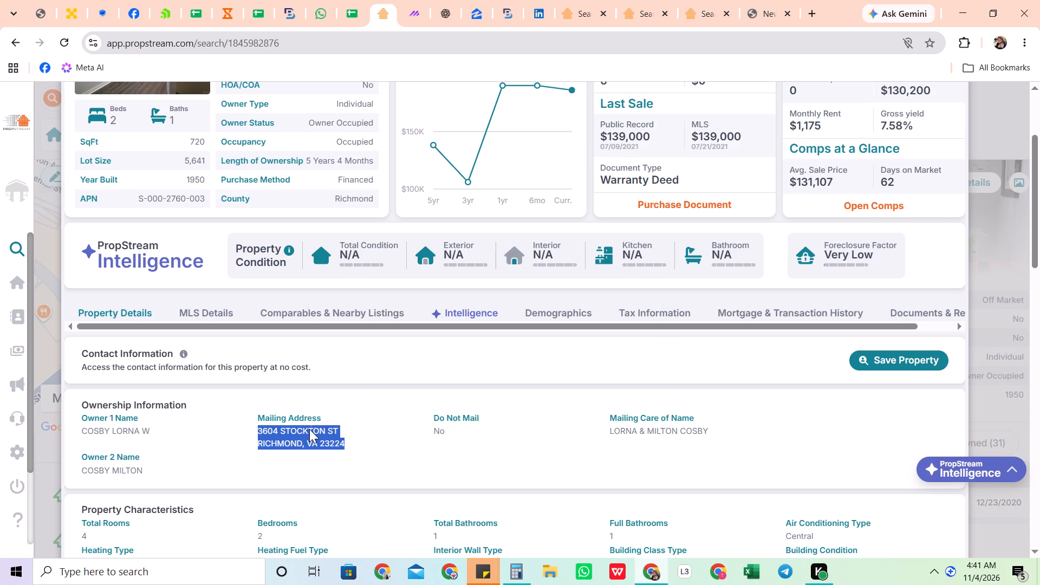
left_click(439, 291)
left_click(353, 18)
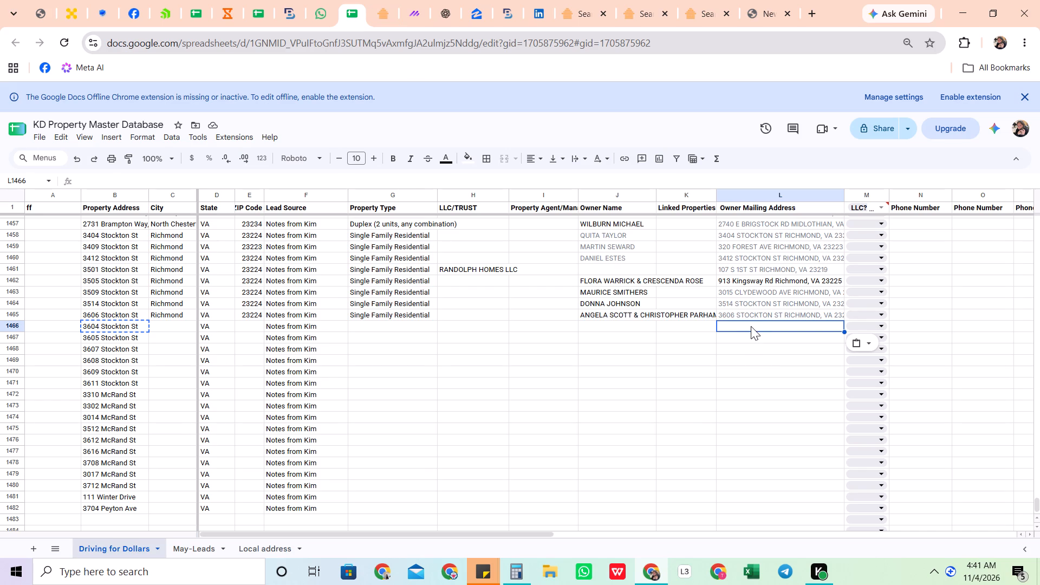
left_click(751, 326)
left_click(751, 326, "ctrl")
key("ctrl+v")
left_click(690, 331)
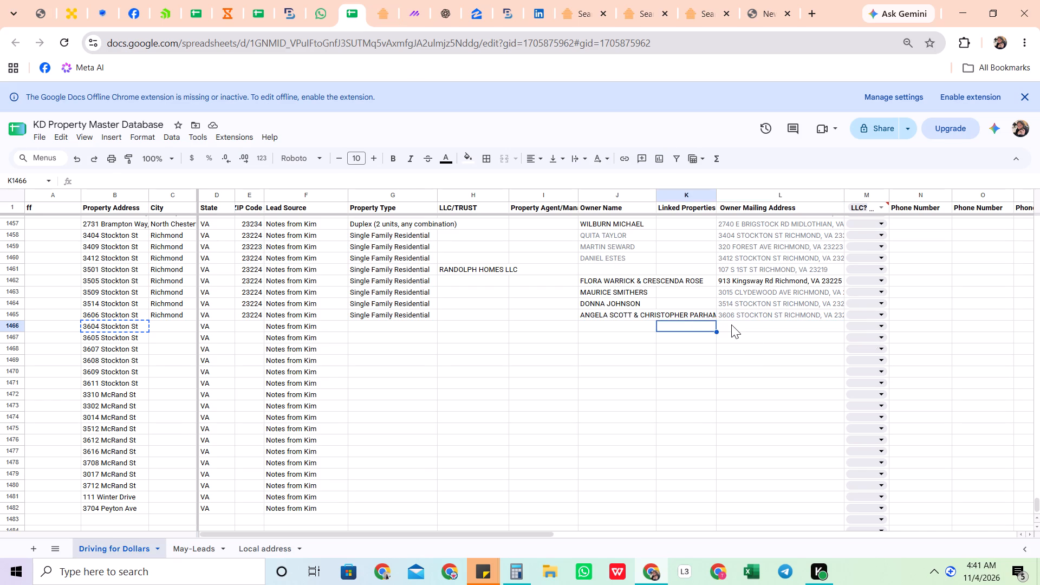
left_click(736, 324)
key("ctrl+v")
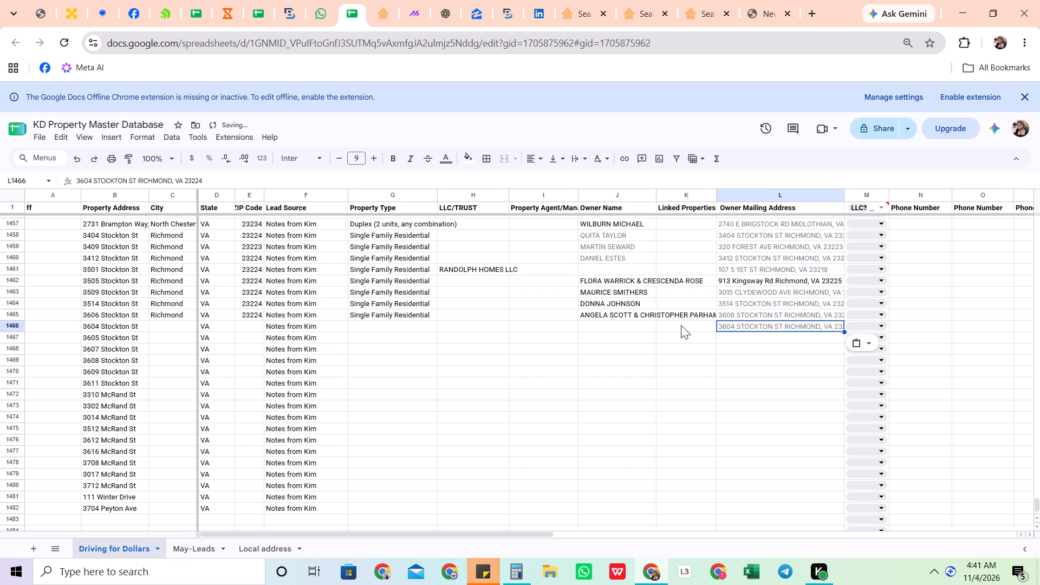
Copy the Mailing Care of Name value from the PropStream record into the Owner Name cell in row 1466.
left_click(380, 15)
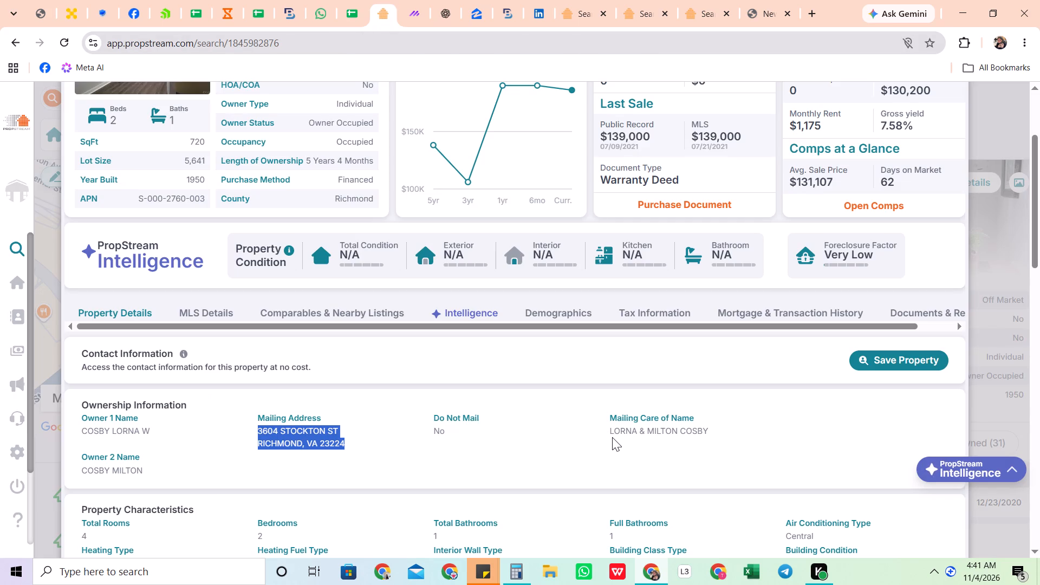
left_click_drag(607, 428, 704, 446)
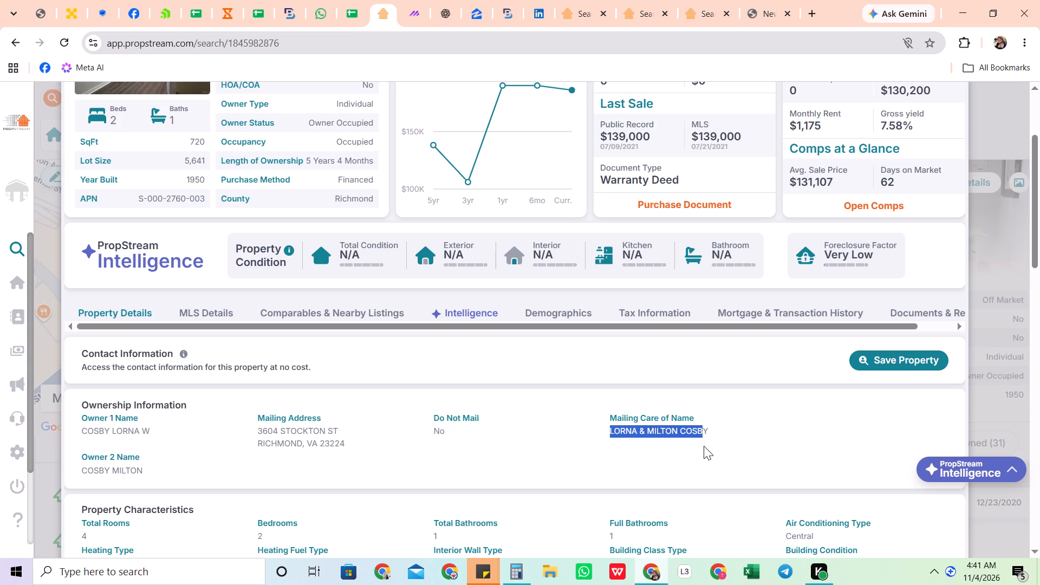
left_click(704, 446)
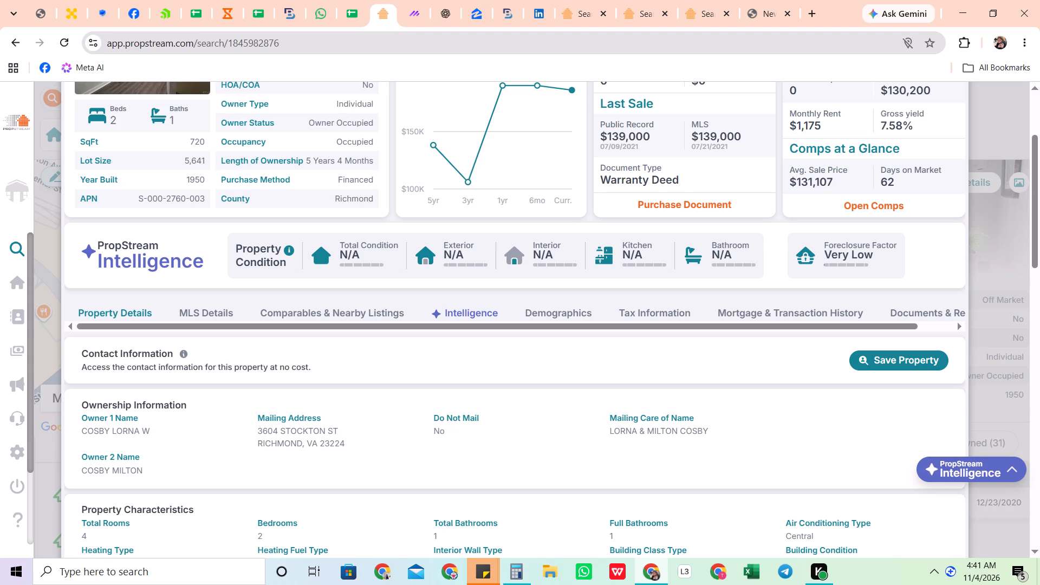
left_click_drag(606, 432, 723, 439)
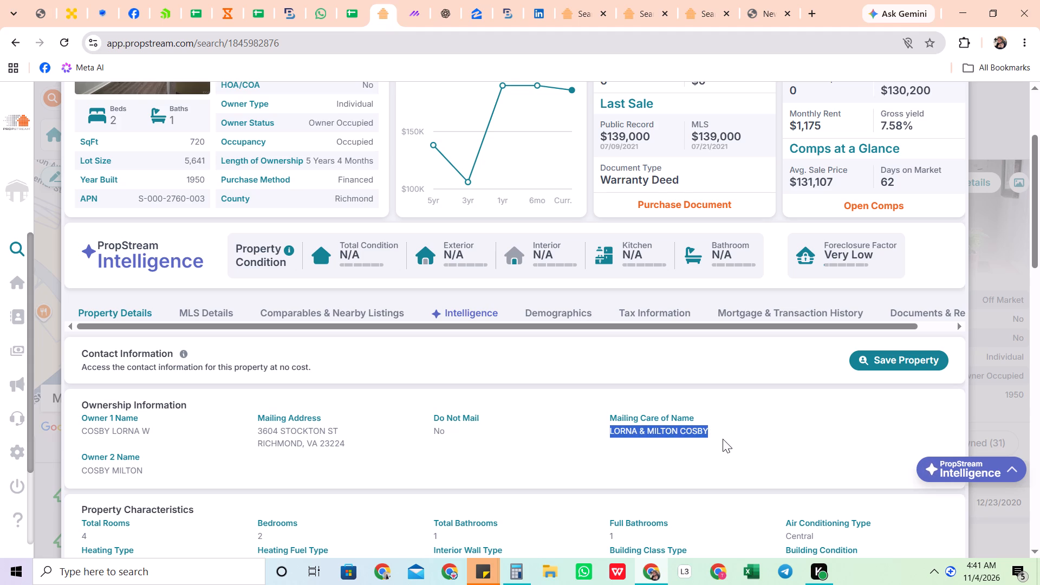
key("ctrl+v")
key("ctrl+c")
left_click(357, 9)
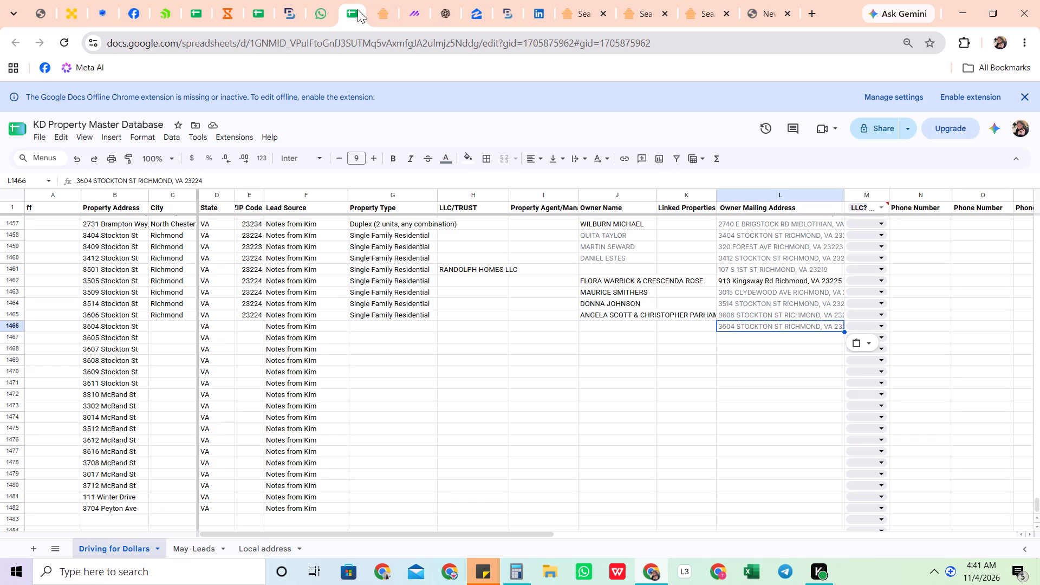
double_click(589, 327)
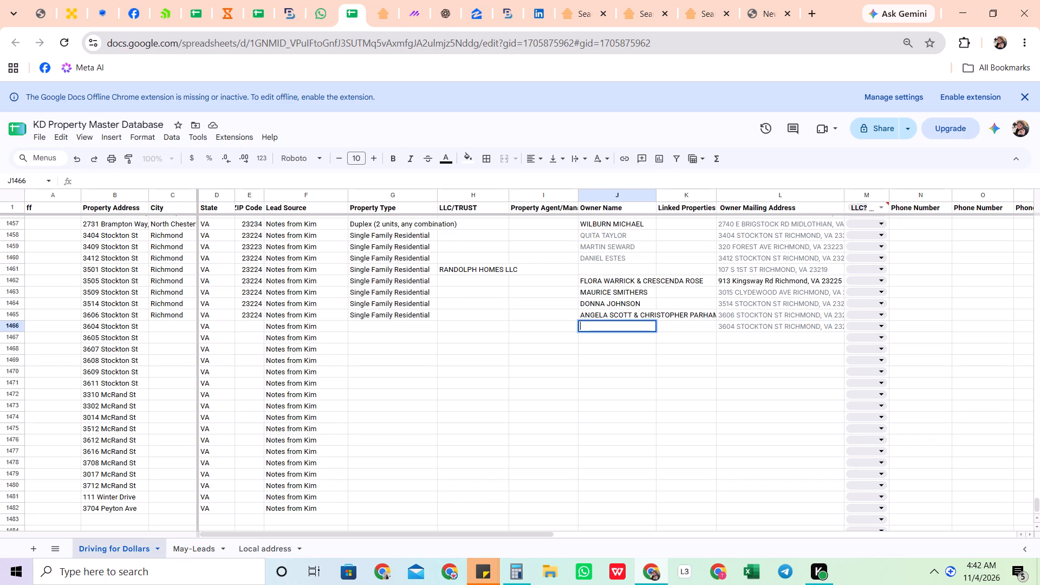
type("bv")
key("BackSpace")
key("BackSpace")
key("v")
key("BackSpace")
key("BackSpace")
key("ctrl+v")
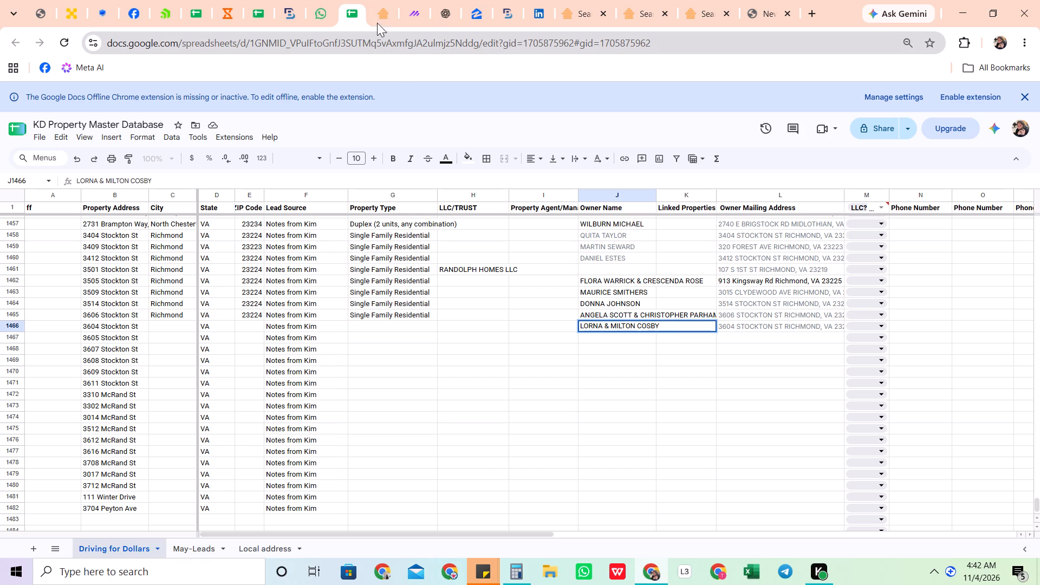
Check the property type in the PropStream record and enter Single Family Residential as the Property Type in row 1466.
left_click(374, 15)
scroll(347, 197, "up", 2)
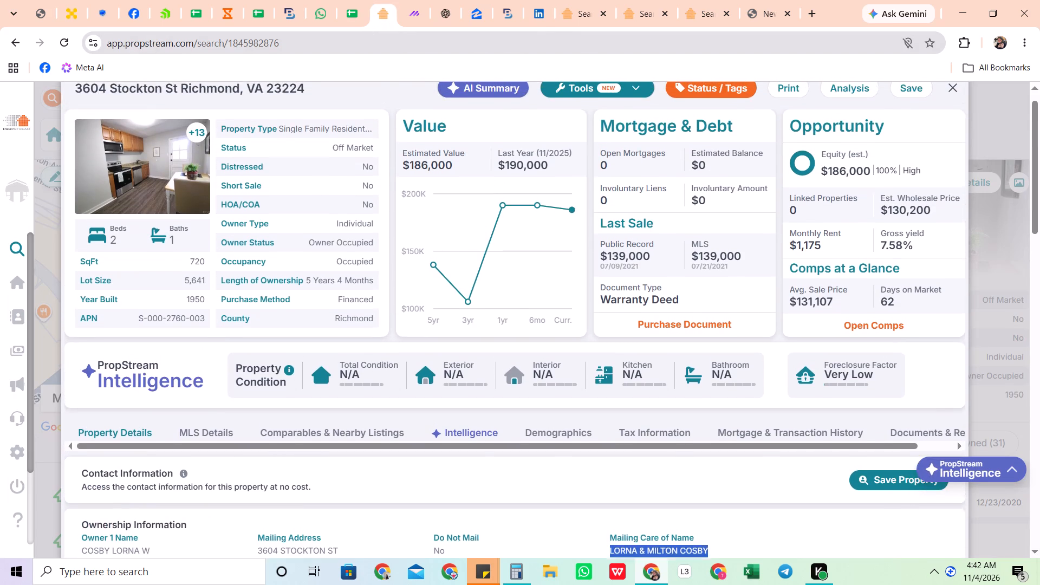
scroll(347, 197, "up", 1)
left_click(356, 6)
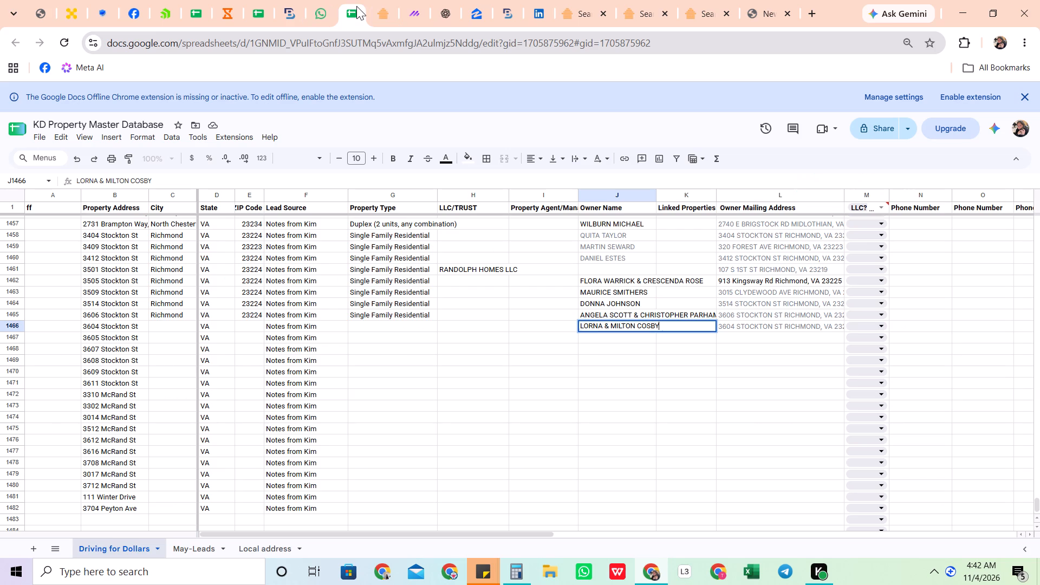
left_click(375, 328)
key("shift+s")
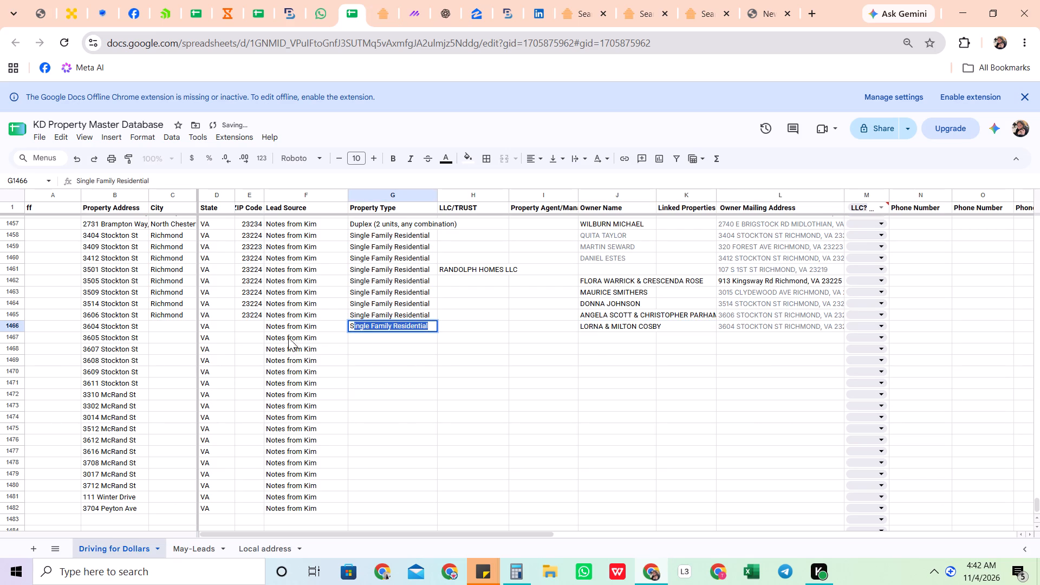
Enter 23224 as the ZIP Code and Richmond as the City in row 1466.
left_click(248, 327)
type("23224")
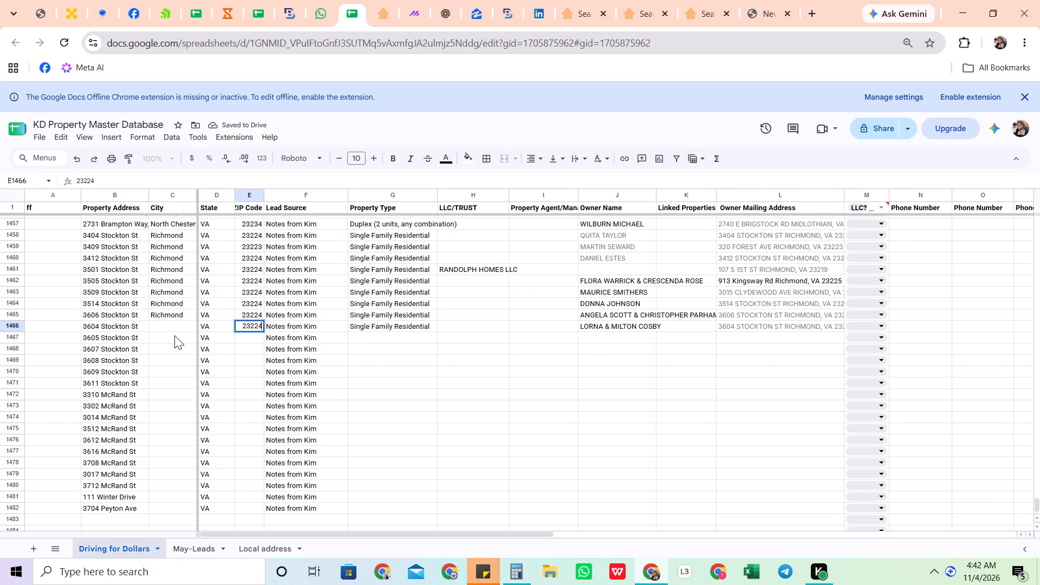
left_click(179, 320)
left_click(175, 323)
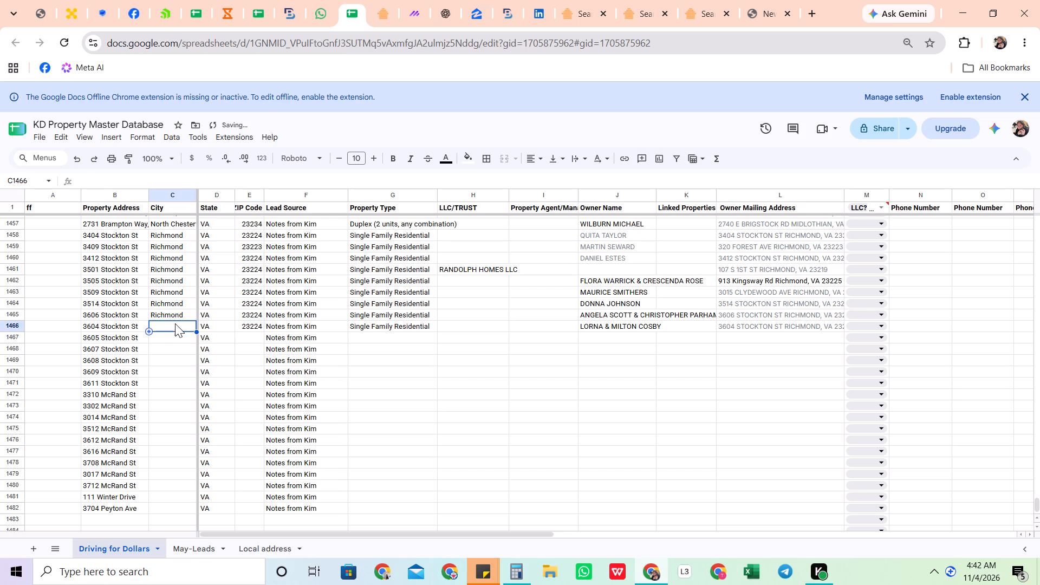
key("shift+r")
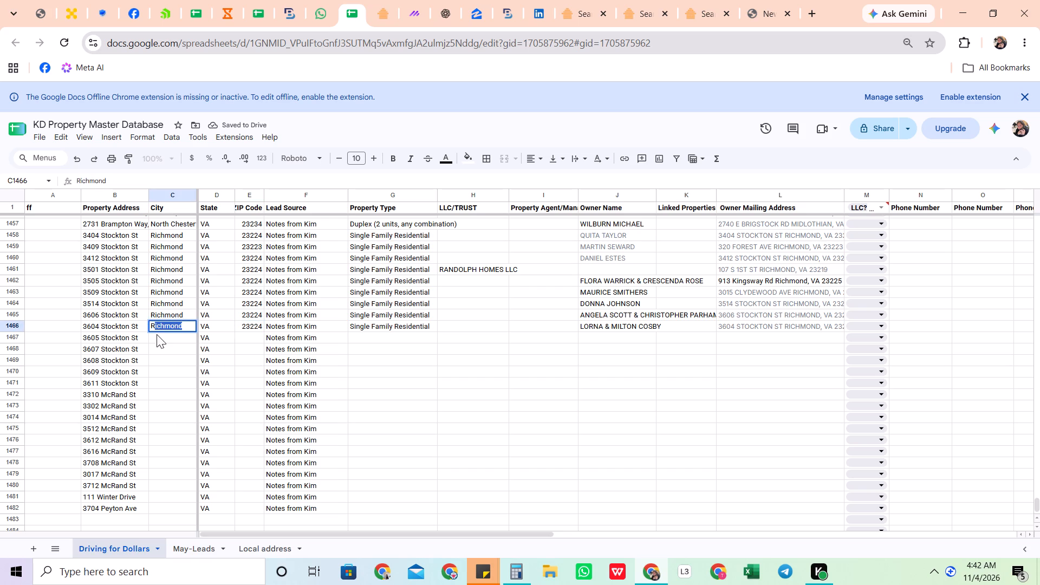
Copy the Stockton St property address from row 1467, search for it in PropStream and open its full property record.
left_click(126, 344)
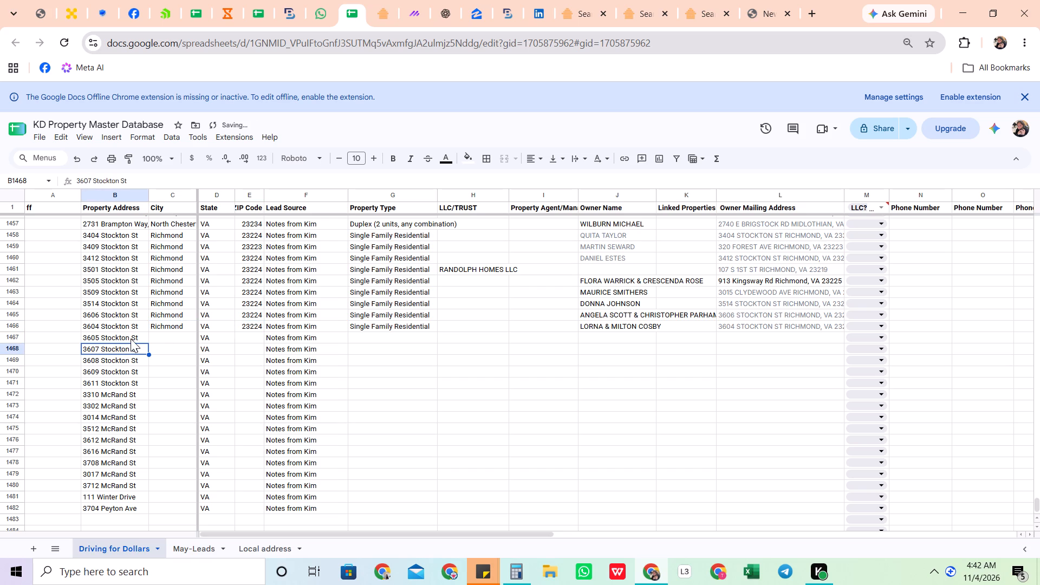
left_click(131, 339)
key("ctrl+c")
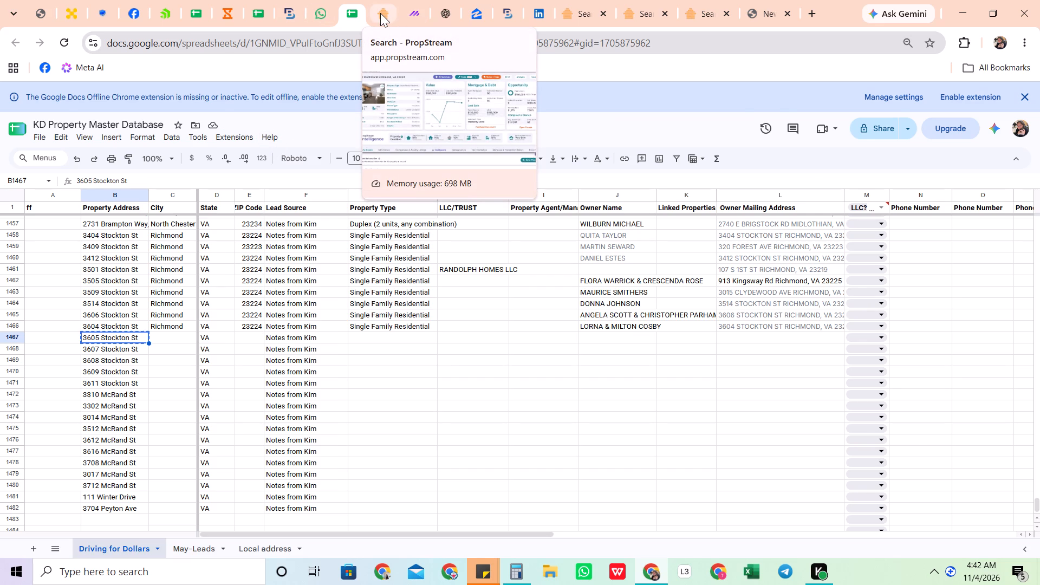
left_click(380, 13)
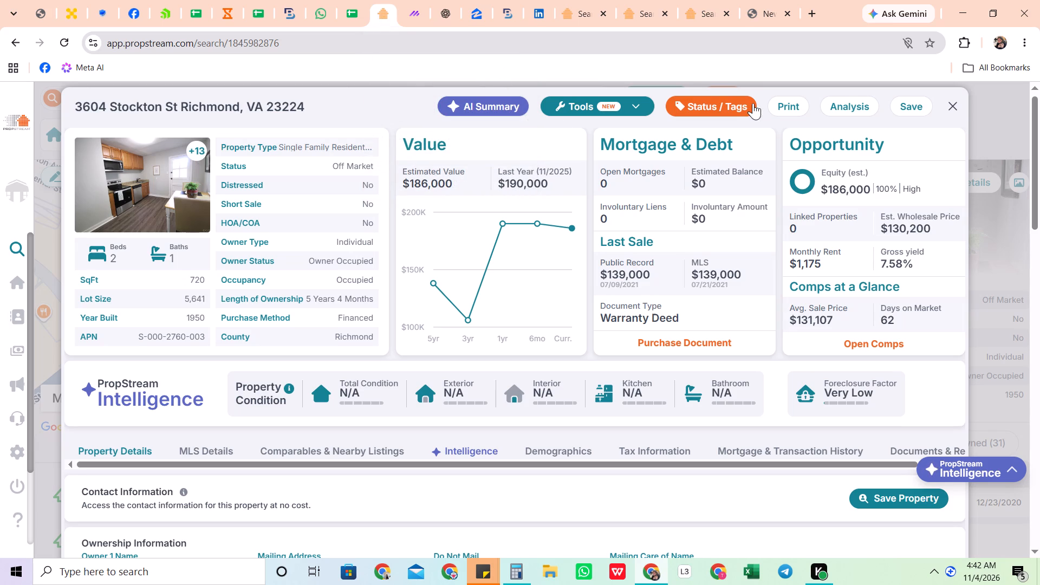
left_click(950, 110)
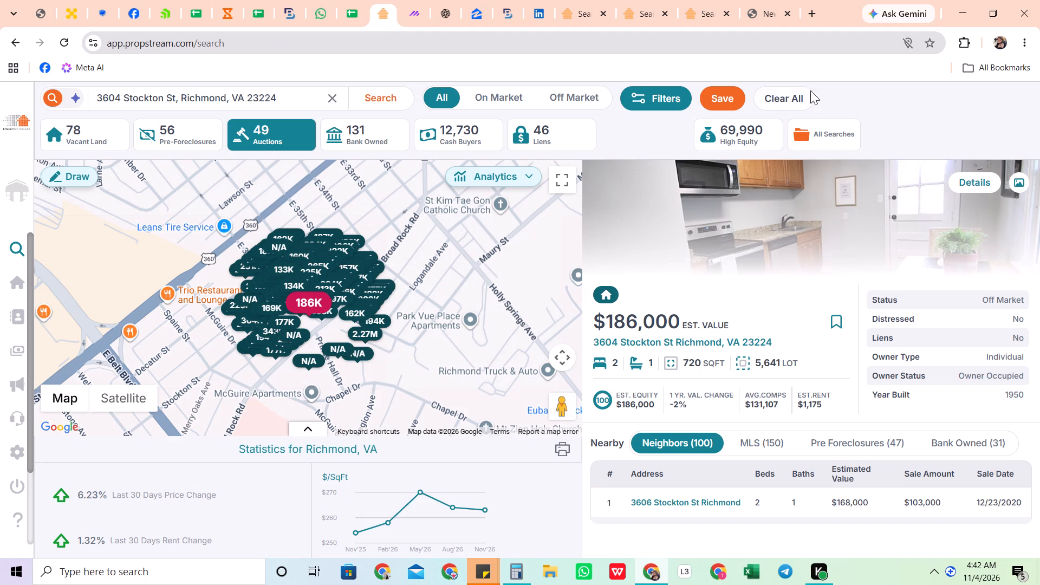
left_click(335, 100)
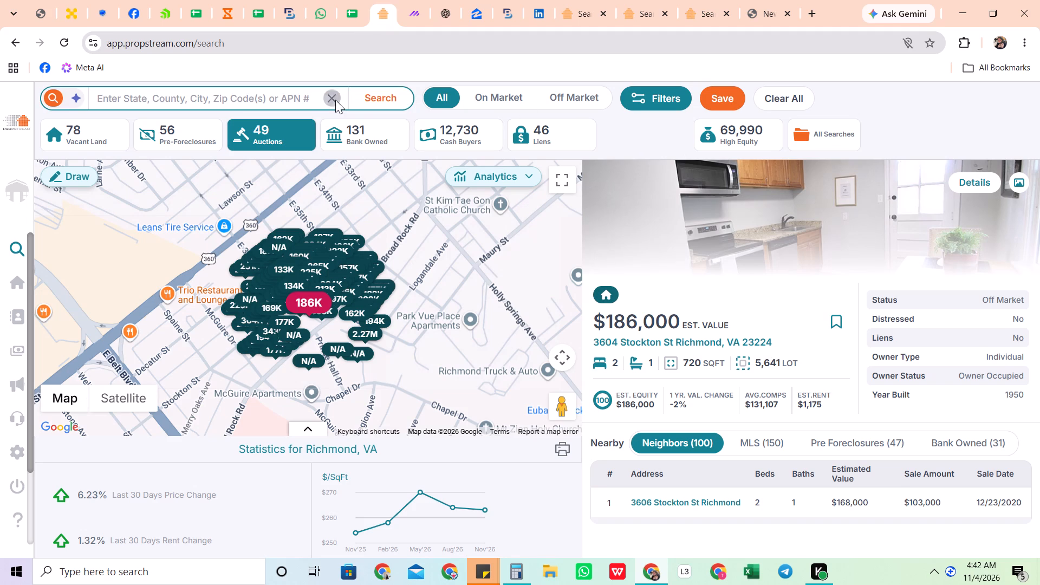
left_click(335, 100, "ctrl")
left_click(313, 100)
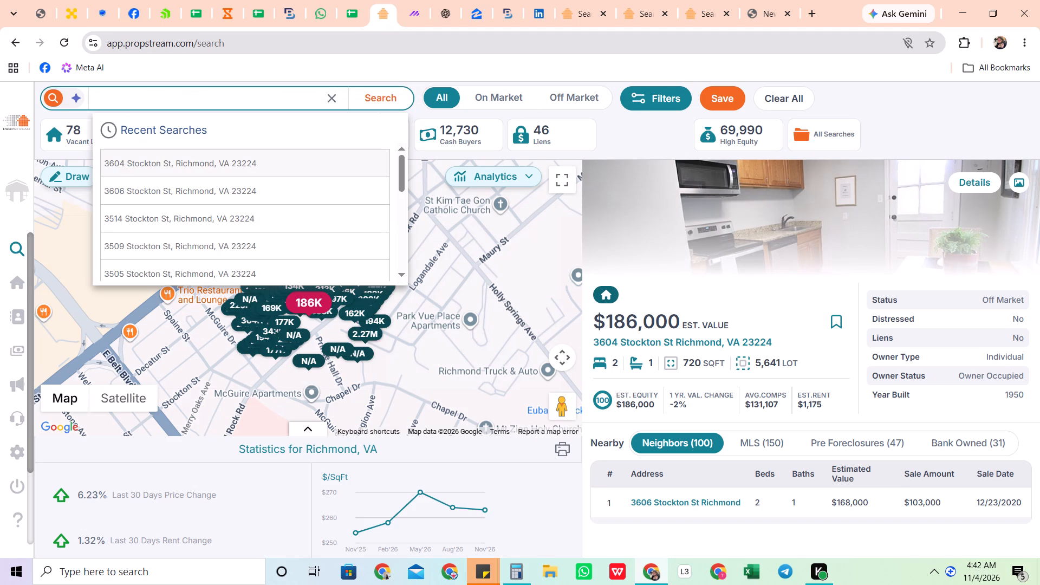
key("ctrl+v")
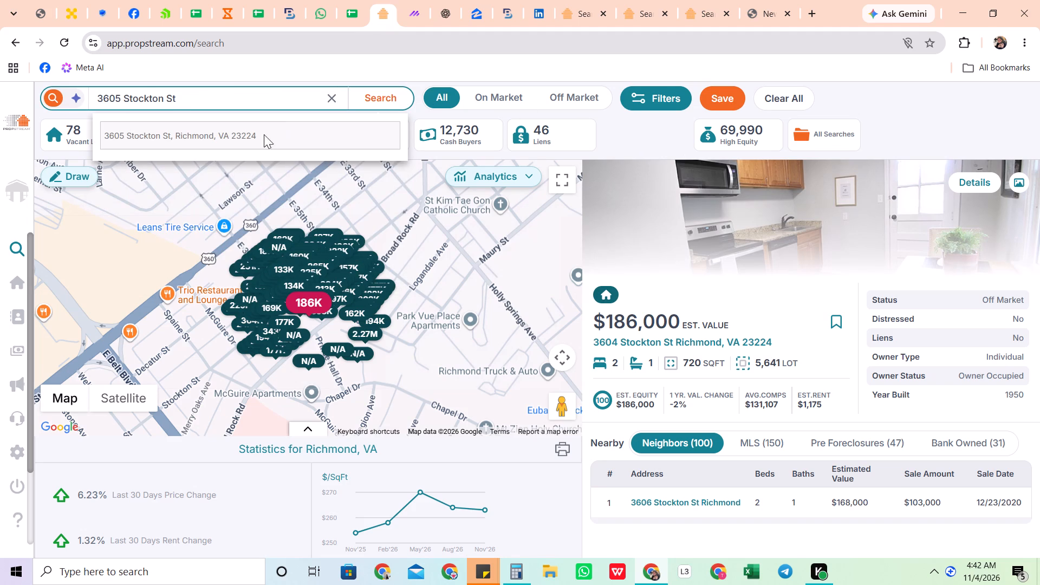
left_click(266, 141)
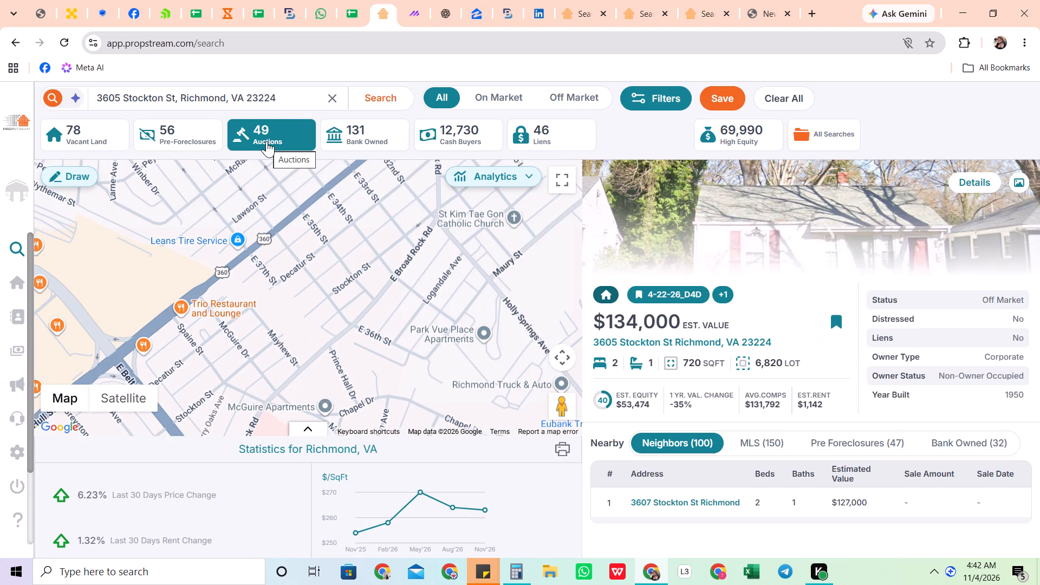
left_click(718, 341)
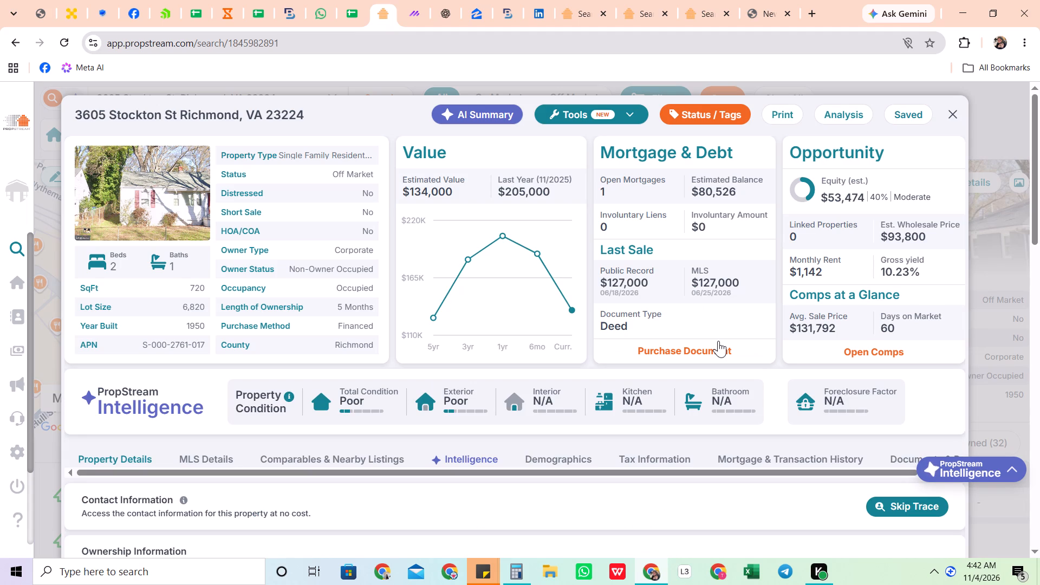
Copy the Mailing Address from the PropStream record's ownership information and return to the KD Property Master Database.
scroll(718, 341, "down", 1)
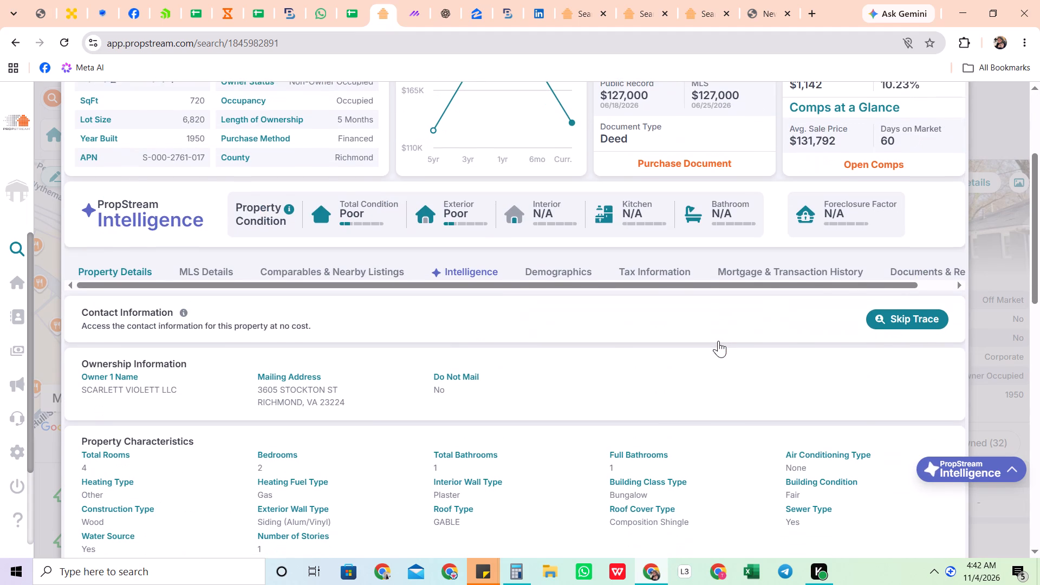
scroll(718, 341, "down", 1)
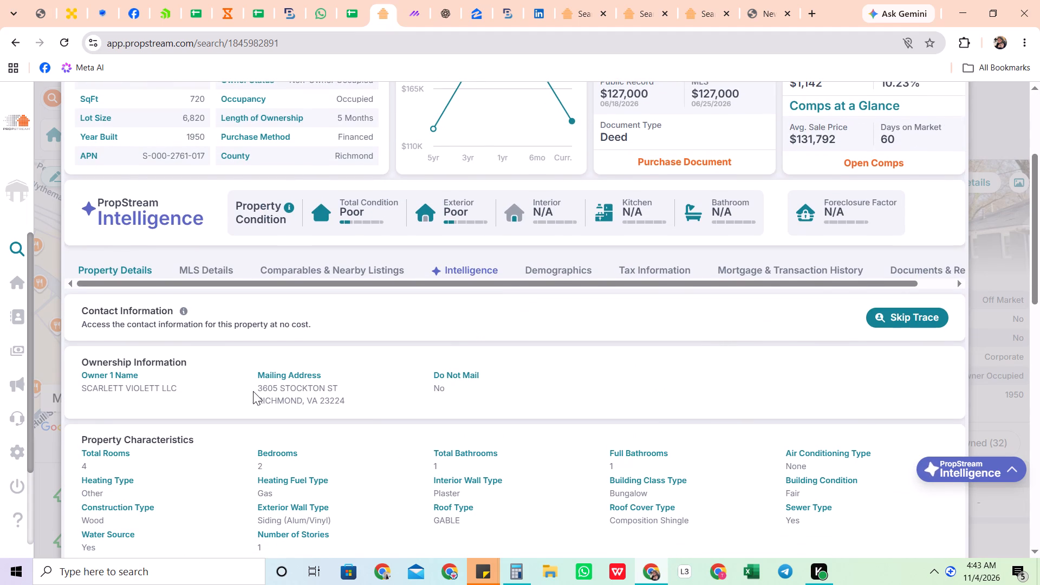
left_click_drag(255, 390, 352, 405)
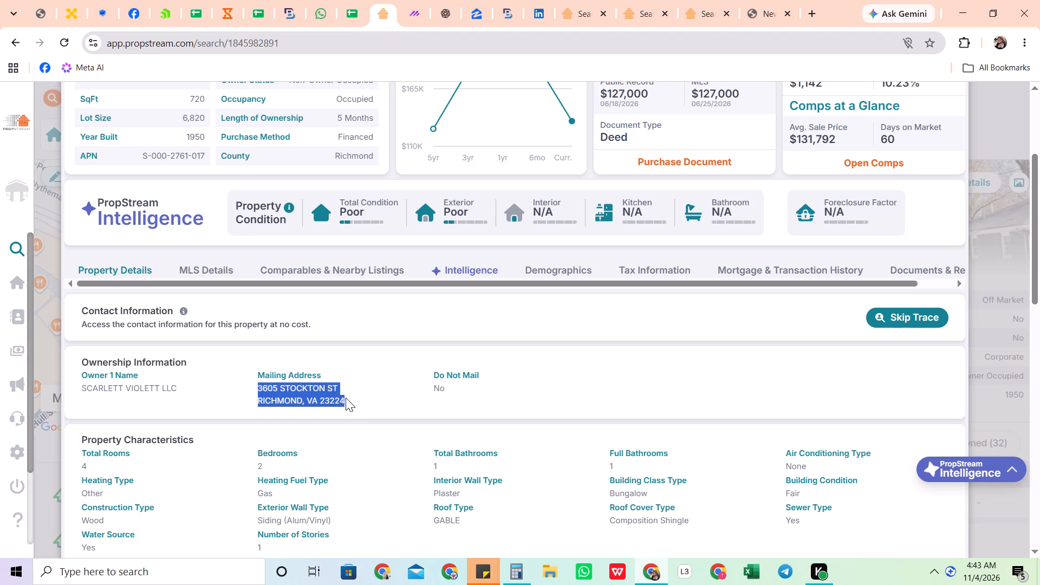
key("ctrl+c")
left_click(360, 25)
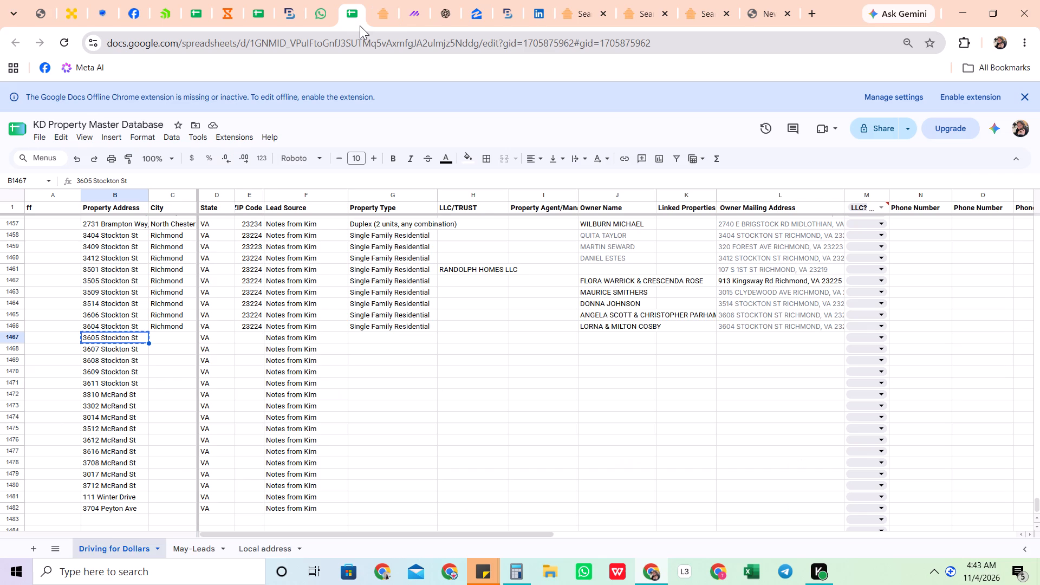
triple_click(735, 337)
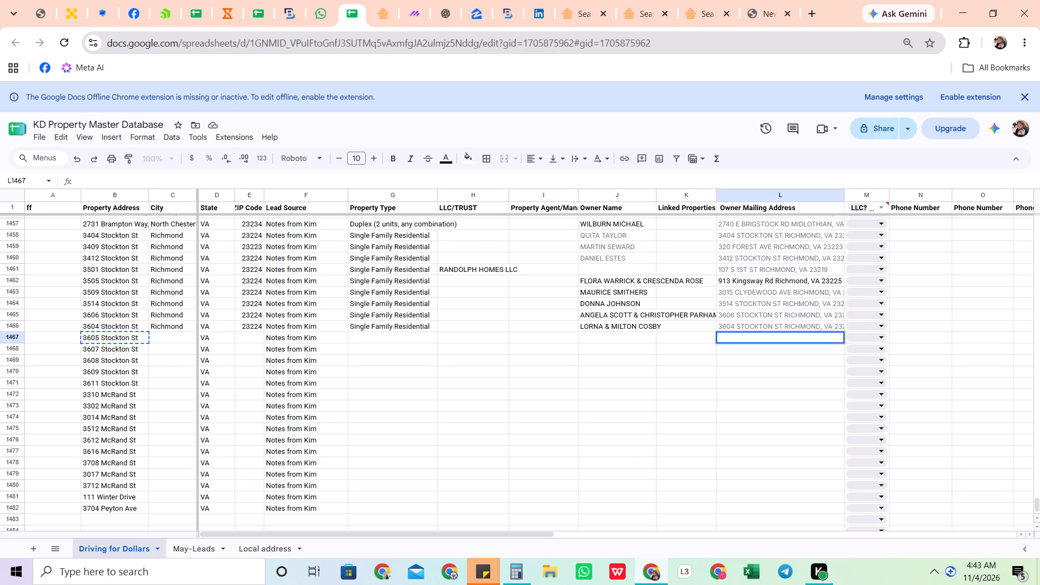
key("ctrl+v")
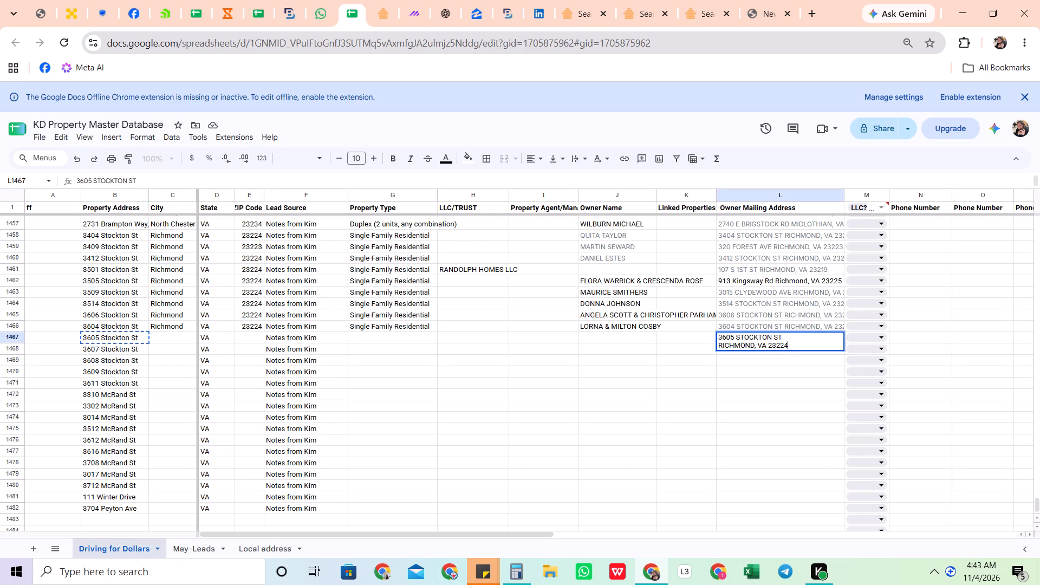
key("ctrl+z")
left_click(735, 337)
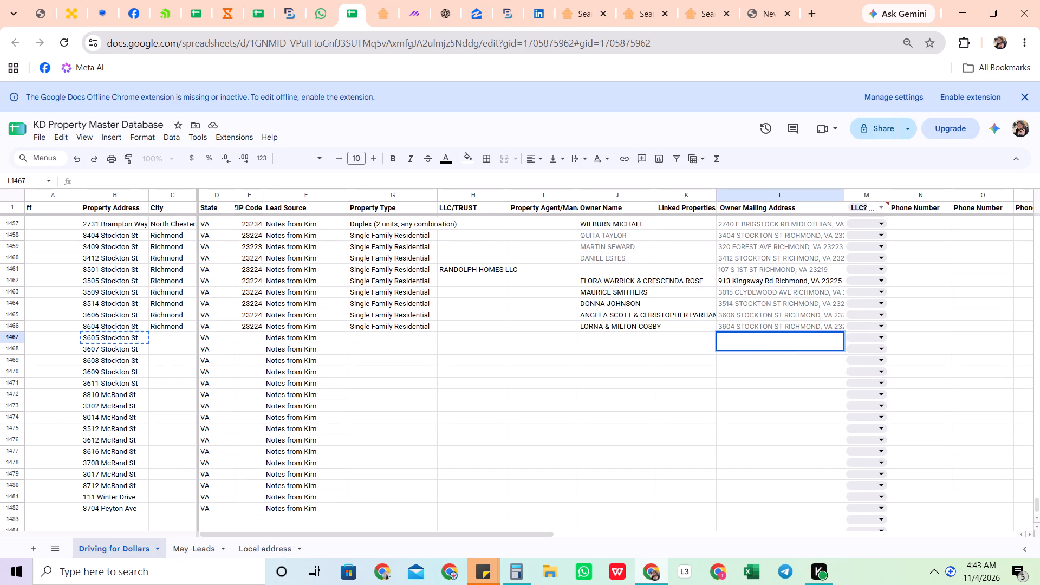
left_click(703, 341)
Paste the copied mailing address on a single line into the Owner Mailing Address cell in row 1467.
left_click(739, 337)
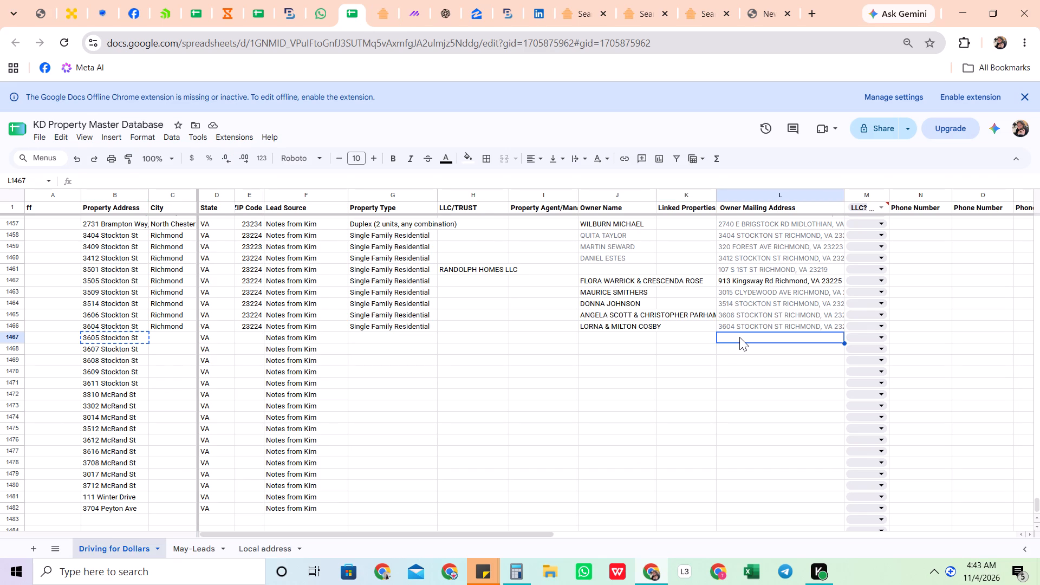
key("ctrl+v")
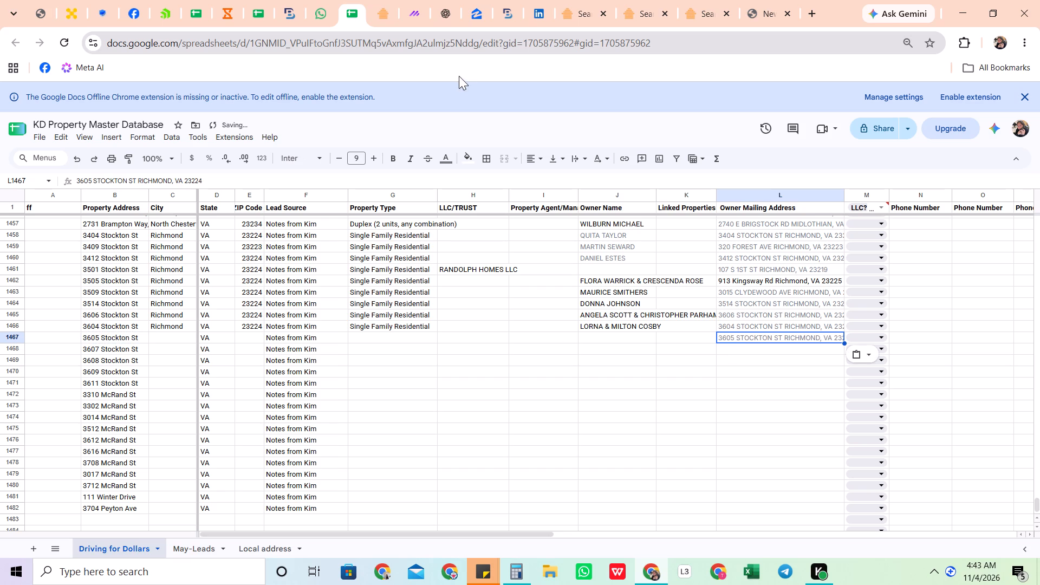
Copy the Owner 1 Name, SCARLETT VIOLETT LLC, from the PropStream record into the LLC/TRUST cell in row 1467.
left_click(384, 19)
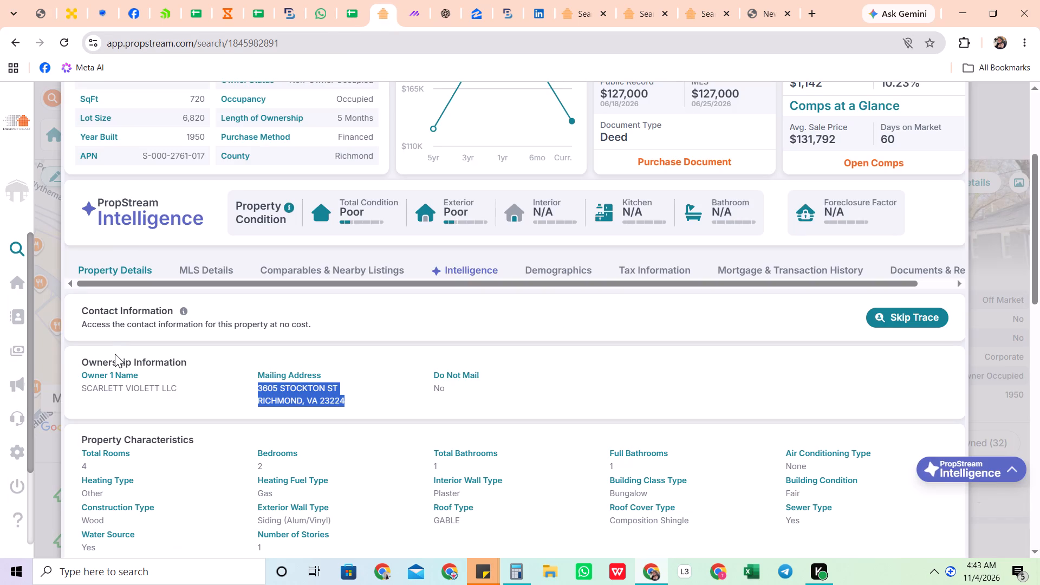
left_click_drag(77, 384, 170, 394)
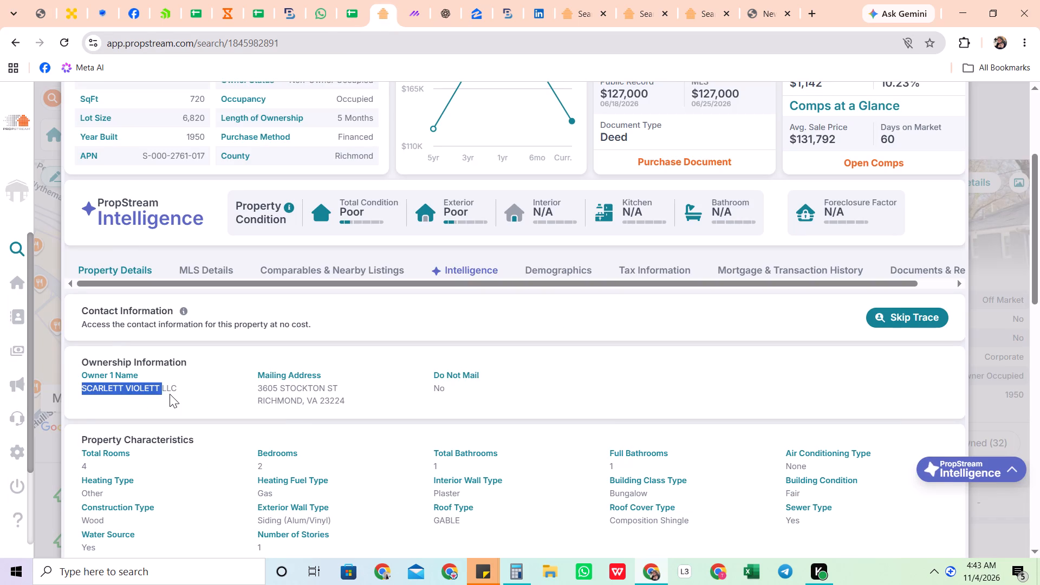
left_click_drag(170, 394, 186, 396)
key("ctrl+c")
left_click(356, 11)
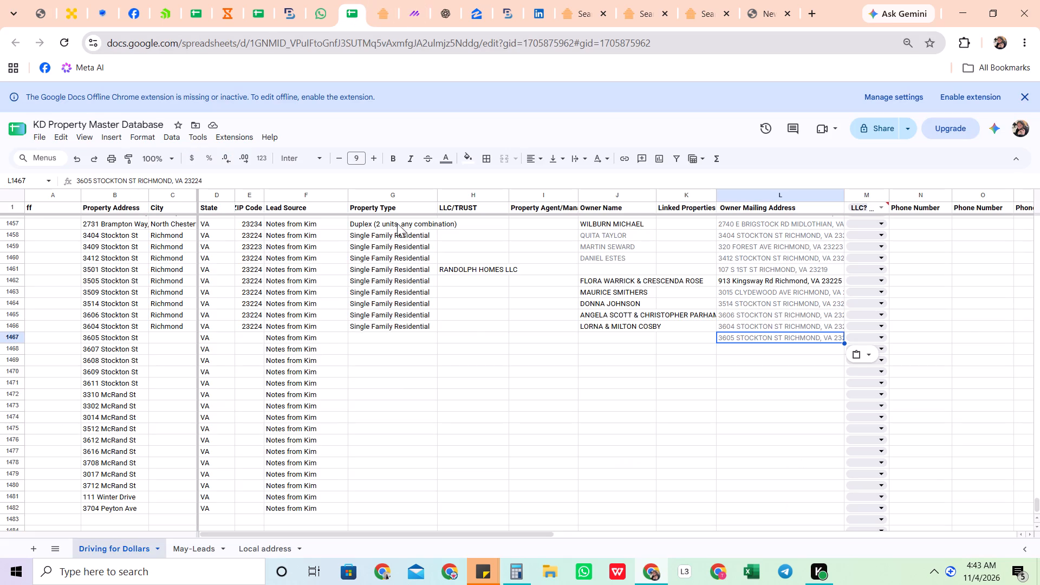
left_click(459, 336)
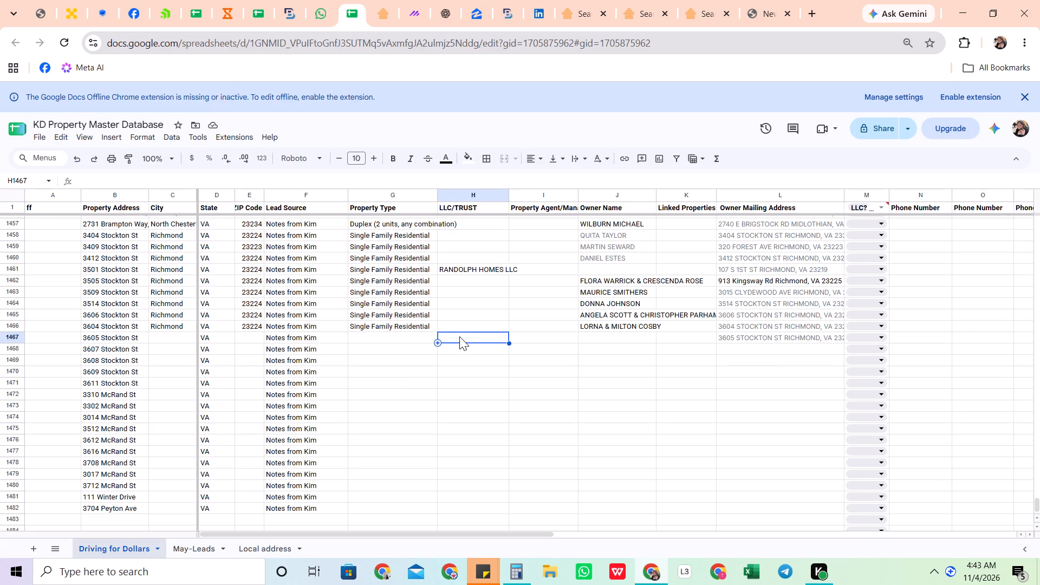
triple_click(459, 336)
key("ctrl+v")
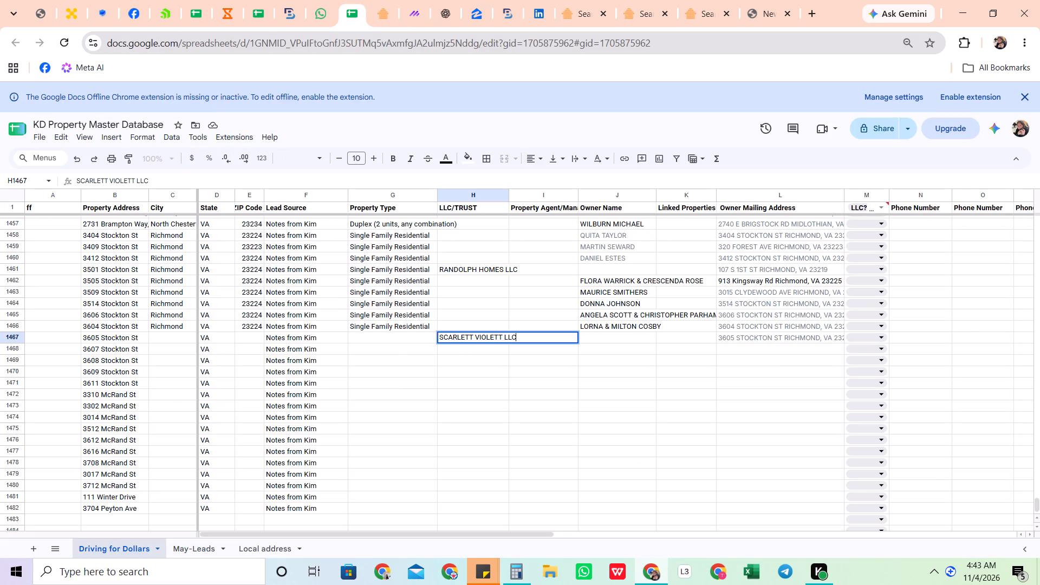
Check the property type in the PropStream record and enter Single Family Residential as the Property Type in row 1467.
left_click(375, 23)
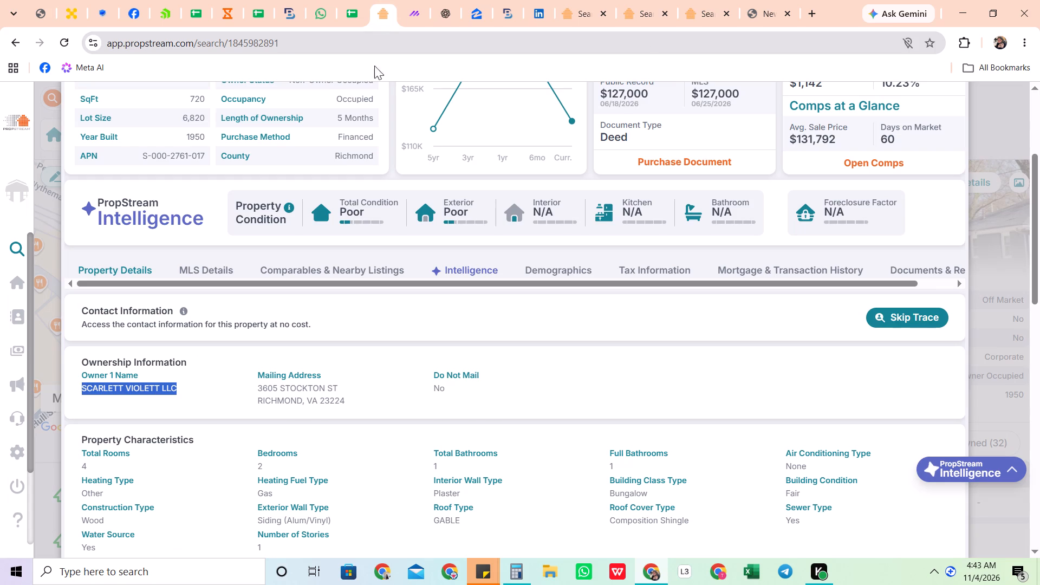
scroll(329, 193, "up", 4)
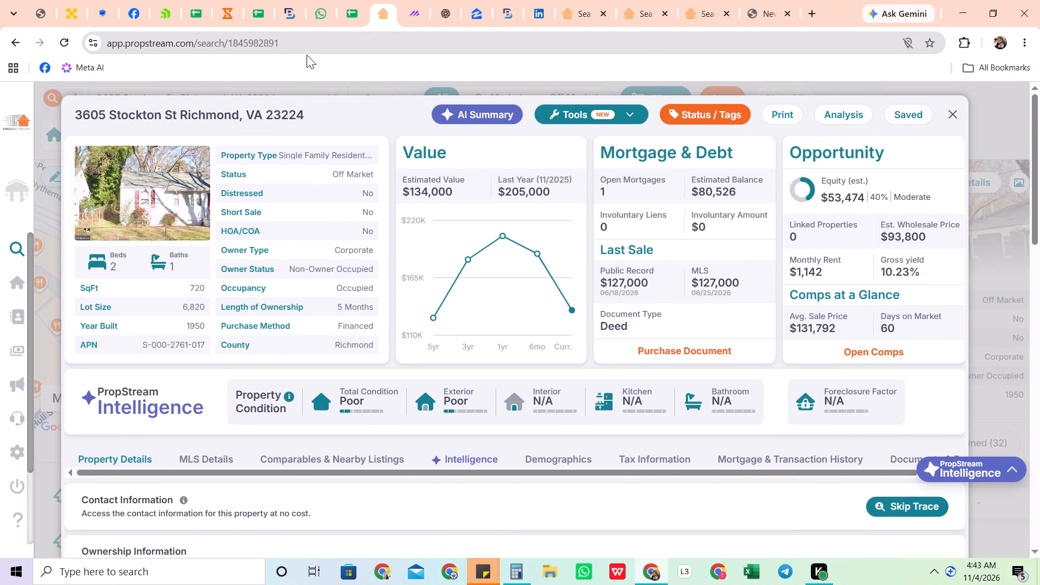
left_click(356, 16)
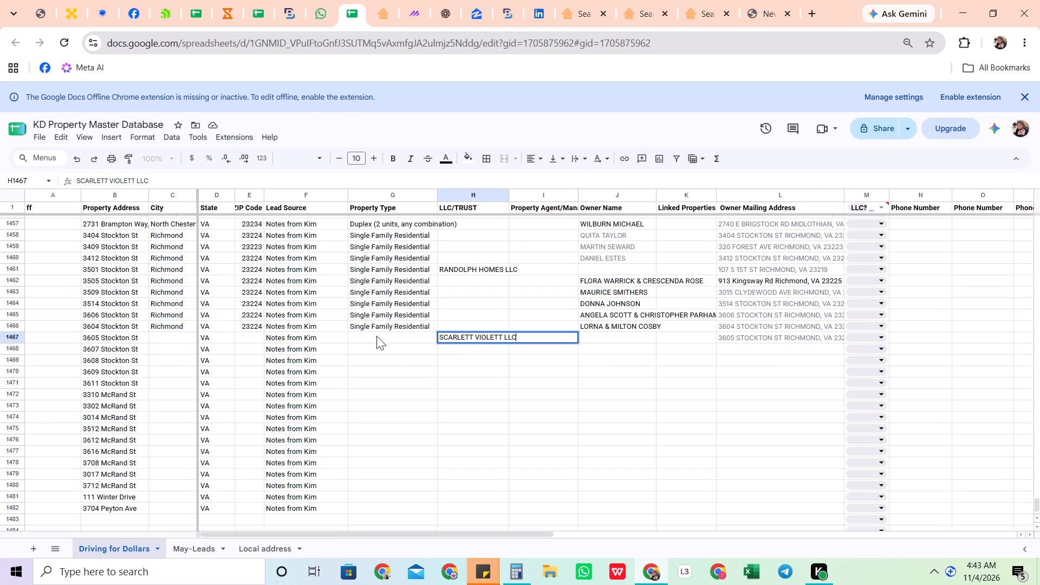
left_click(375, 337)
key("shift+s")
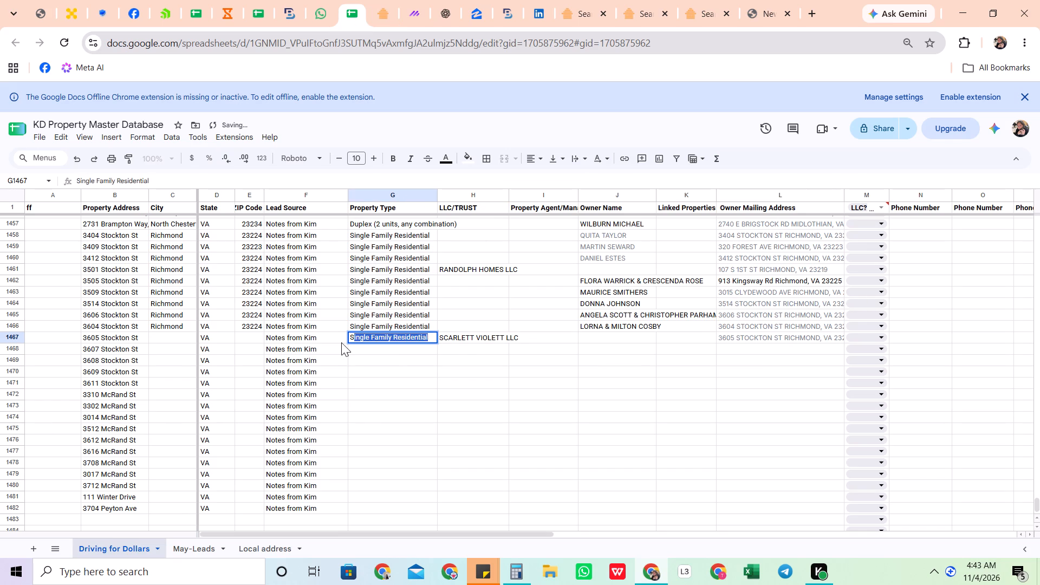
Enter 23224 as the ZIP Code and Richmond as the City in row 1467.
left_click(255, 339)
type("23224")
left_click(174, 339)
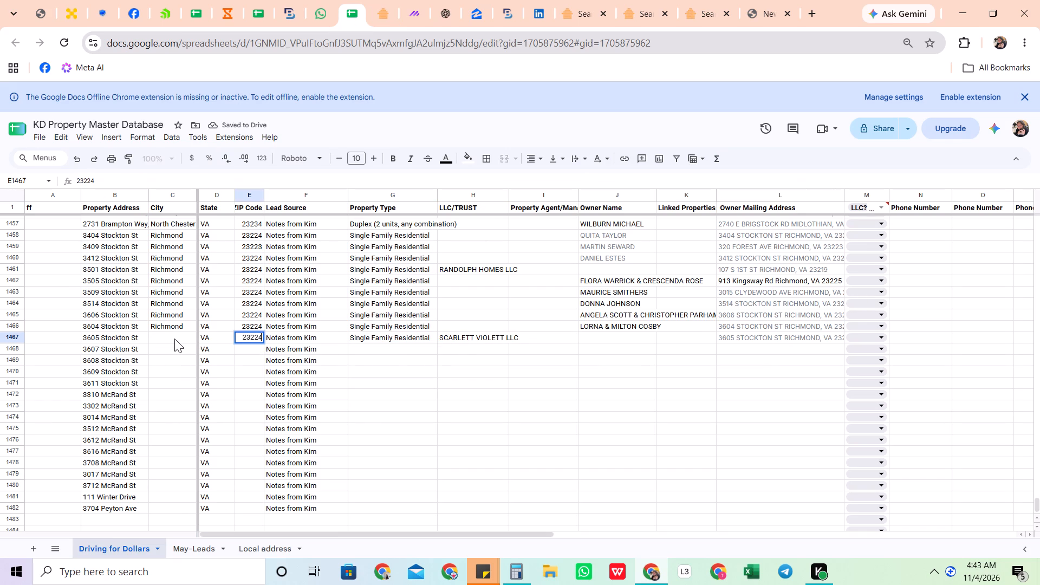
key("shift+r")
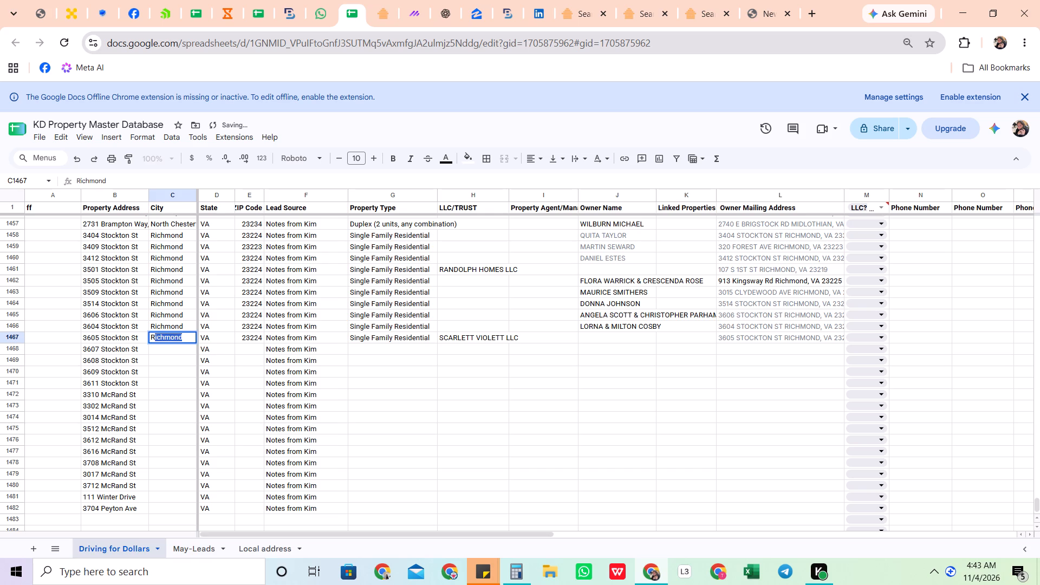
Copy the property address from row 1468, search for it in PropStream with the Richmond, VA 23224 match, and open its property record.
left_click(131, 354)
key("ctrl+c")
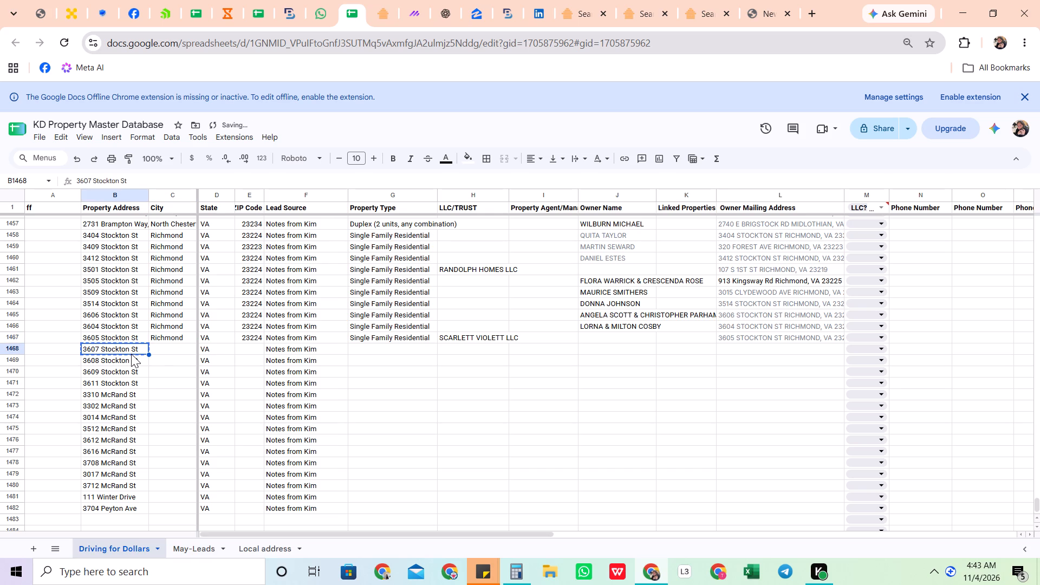
left_click(376, 12)
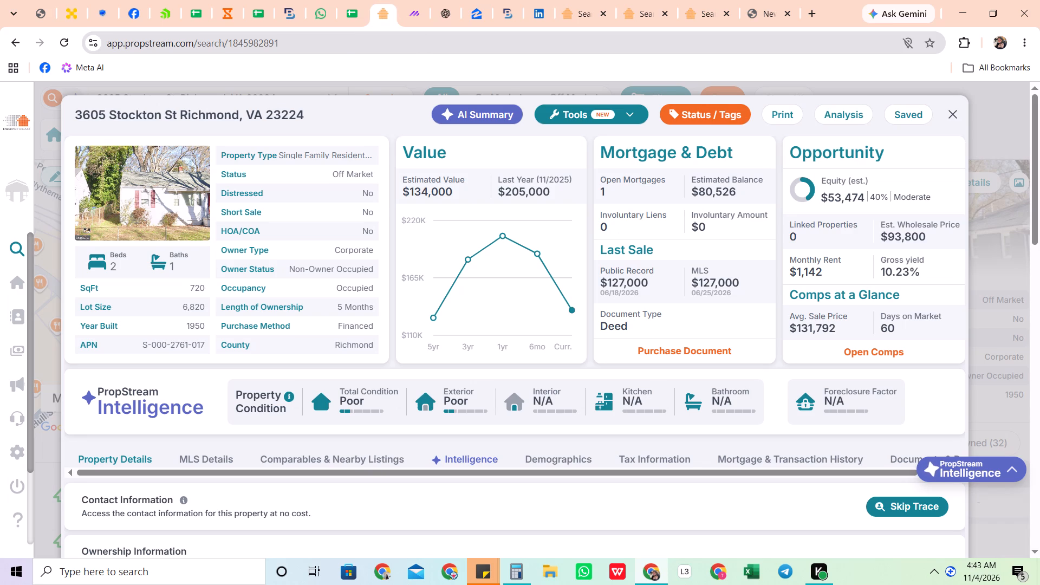
left_click(951, 112)
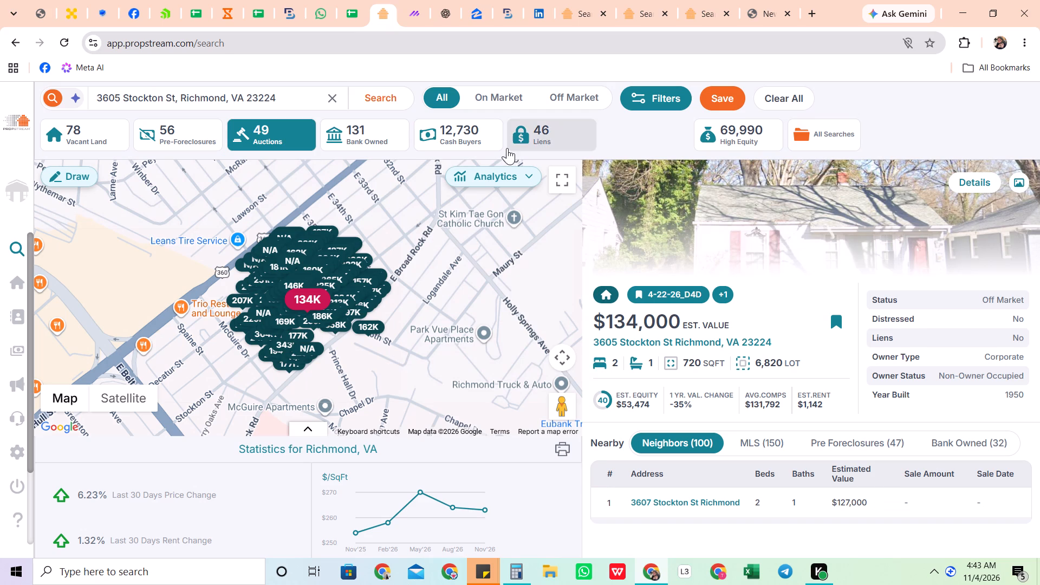
left_click(335, 88)
left_click(329, 95)
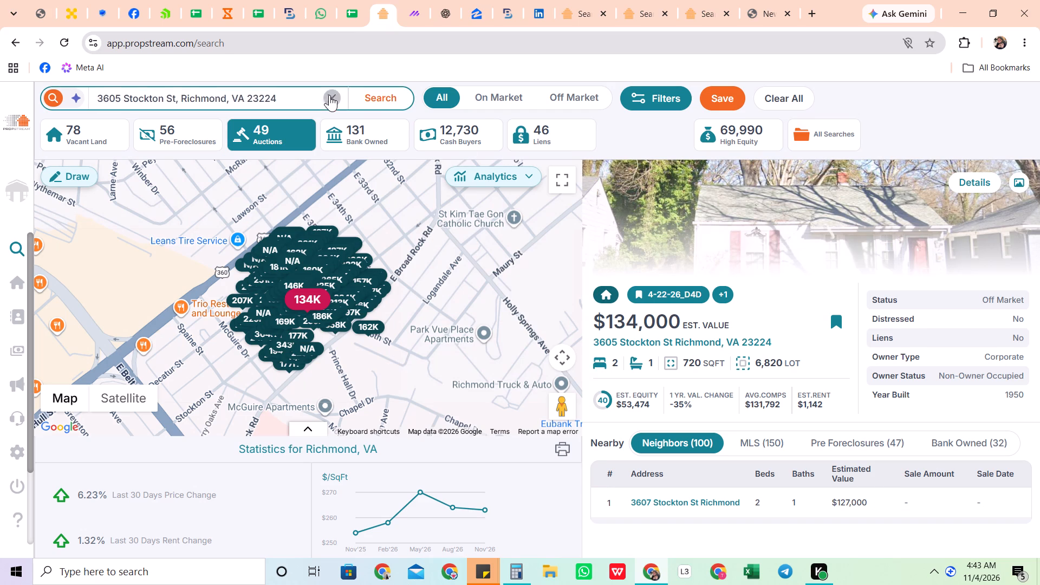
left_click(272, 97)
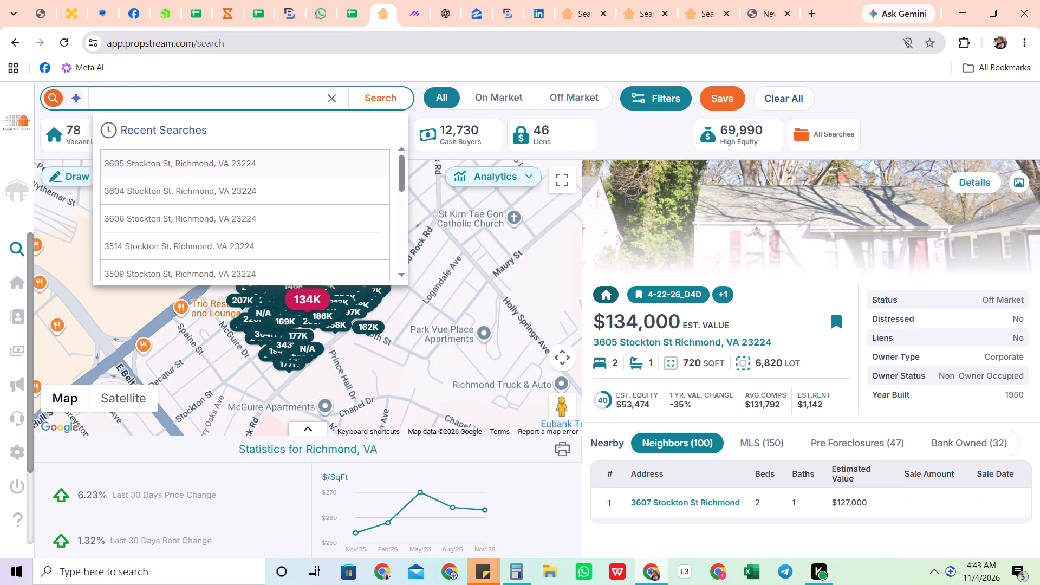
key("ctrl+v")
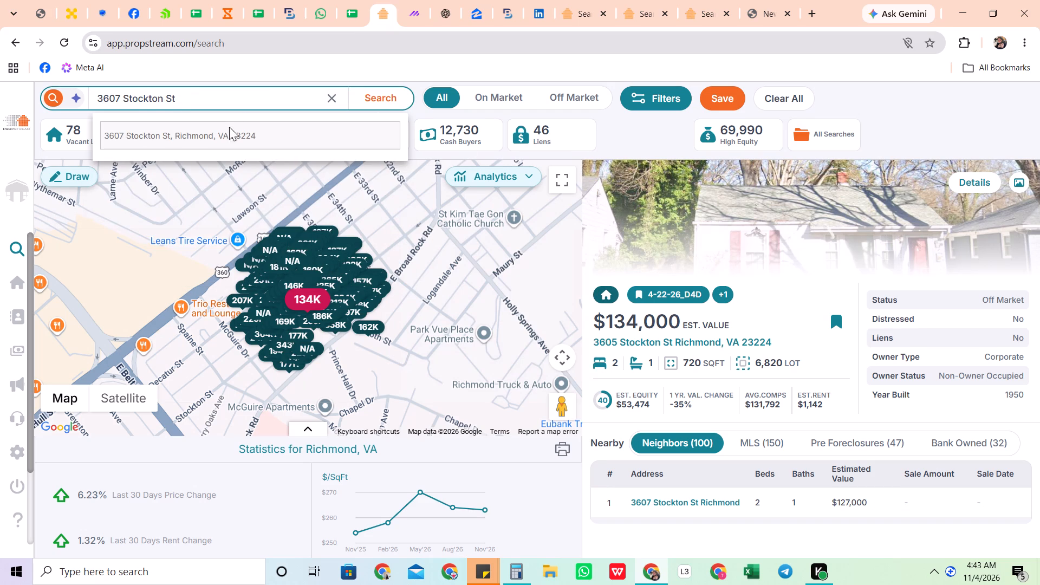
left_click(223, 131)
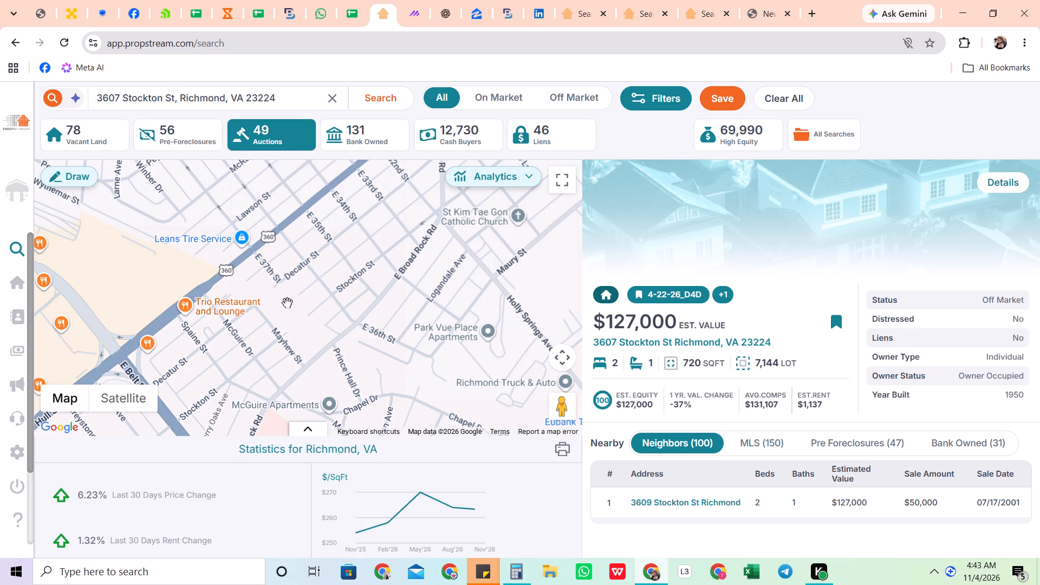
left_click(629, 343)
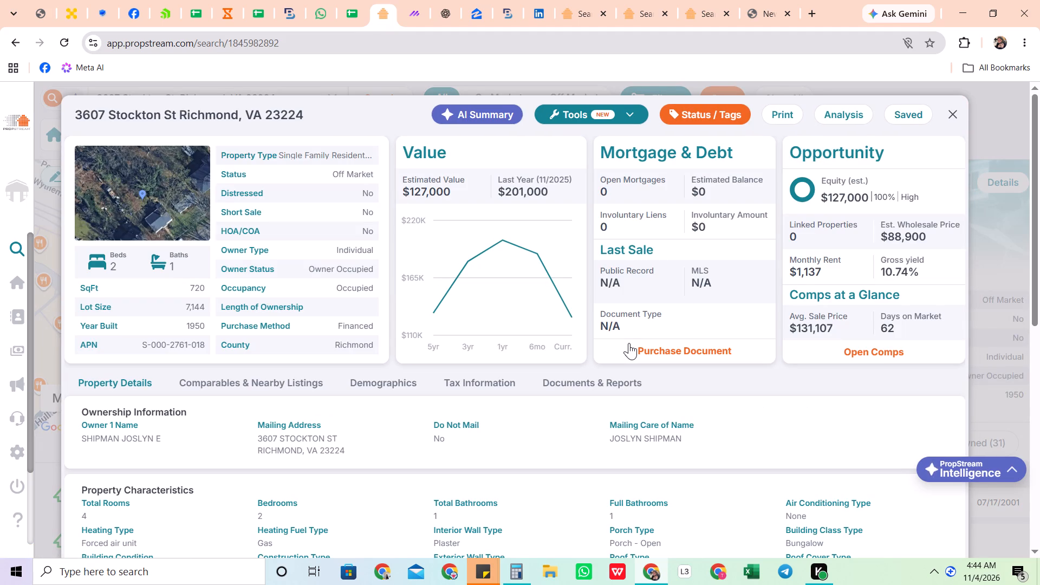
Copy the owner's mailing address from the PropStream record into the Owner Mailing Address cell in row 1468.
scroll(573, 426, "down", 1)
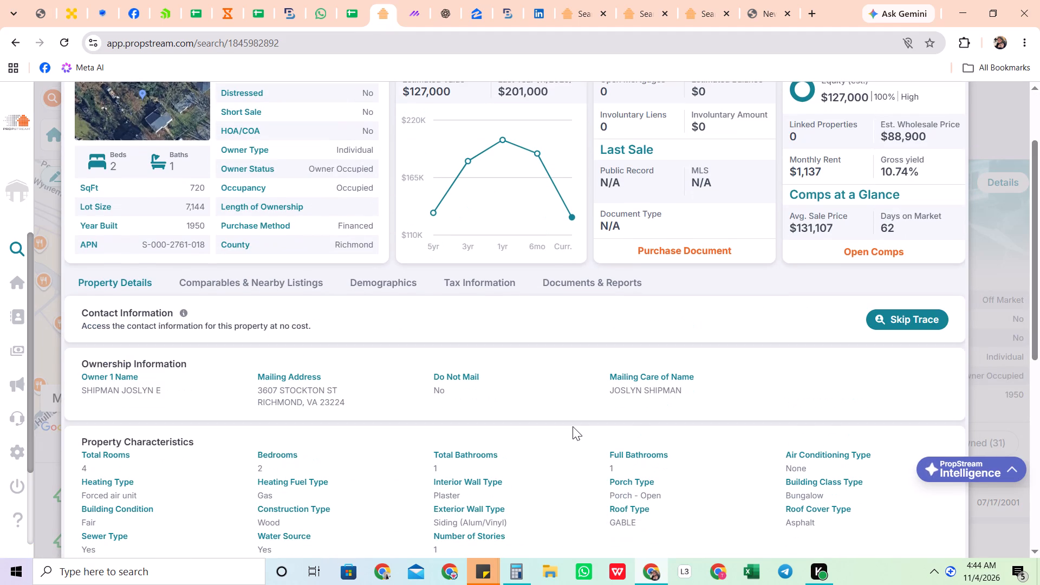
scroll(573, 426, "down", 1)
left_click_drag(256, 389, 361, 410)
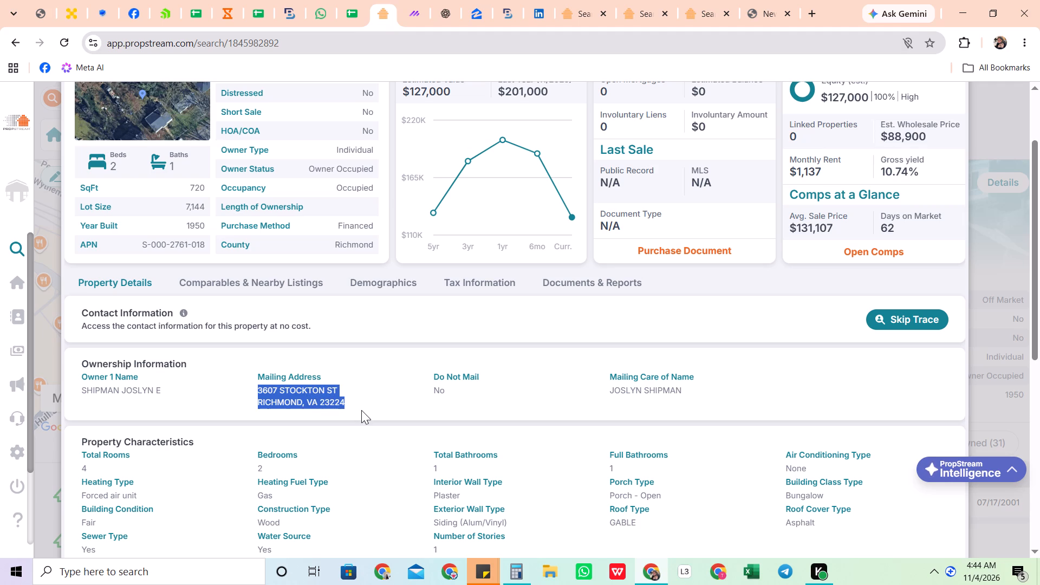
key("ctrl+c")
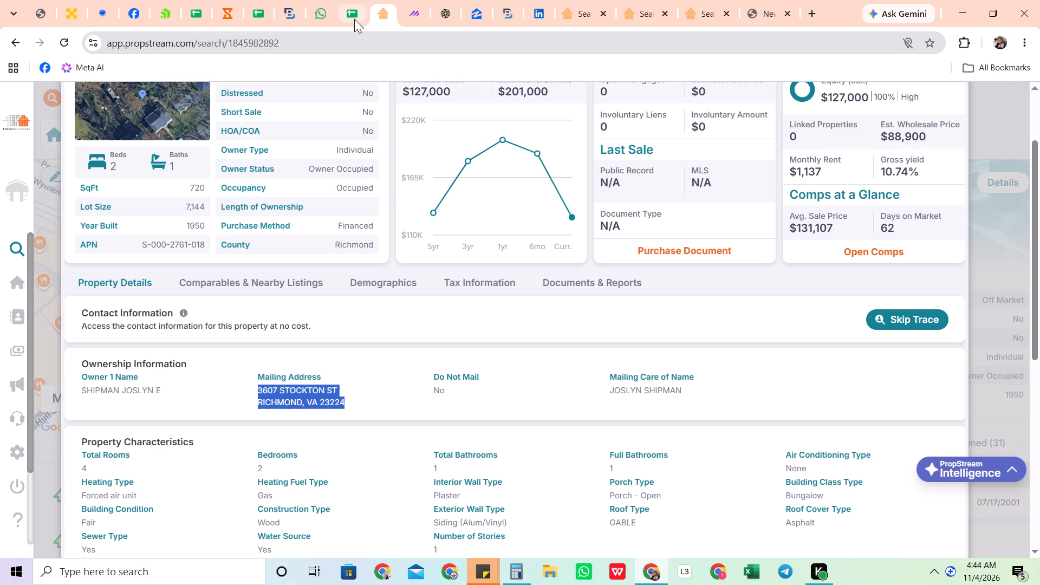
left_click(354, 19)
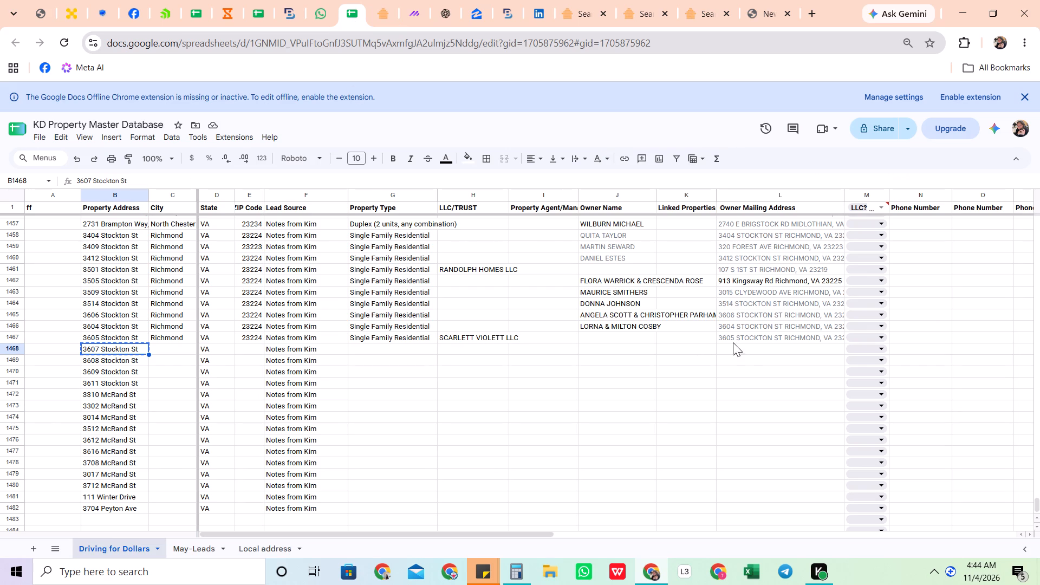
left_click(746, 350)
key("ctrl+v")
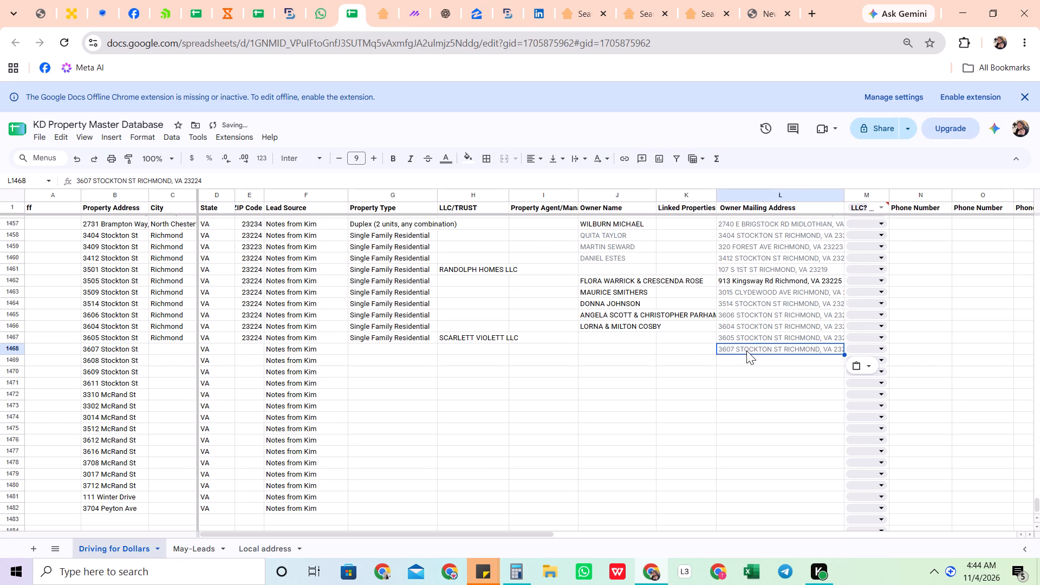
Copy the Mailing Care of Name from the PropStream record's ownership information and return to the KD Property Master Database.
left_click(376, 18)
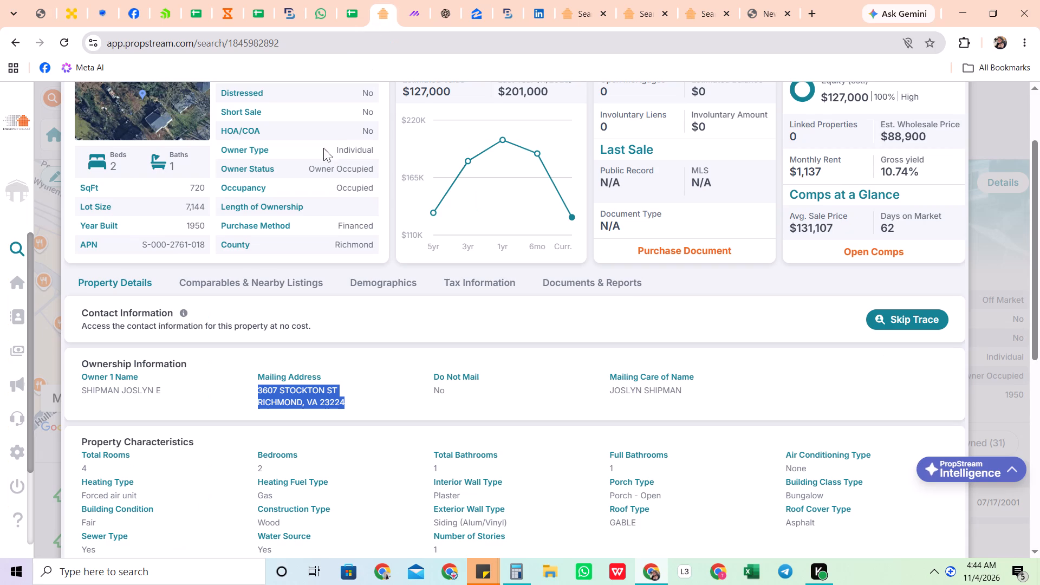
left_click_drag(603, 390, 629, 393)
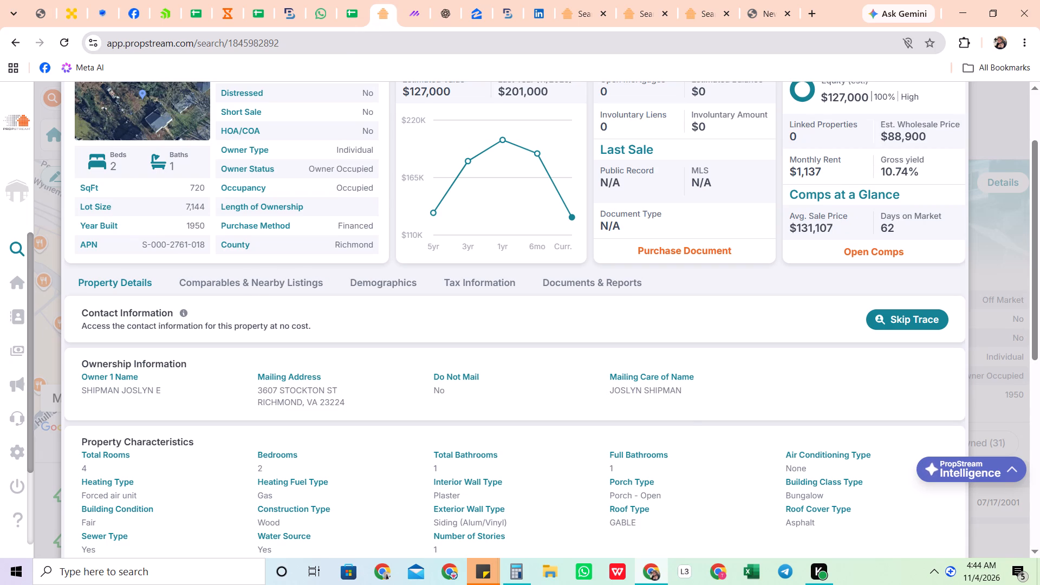
left_click_drag(629, 393, 687, 412)
key("ctrl+c")
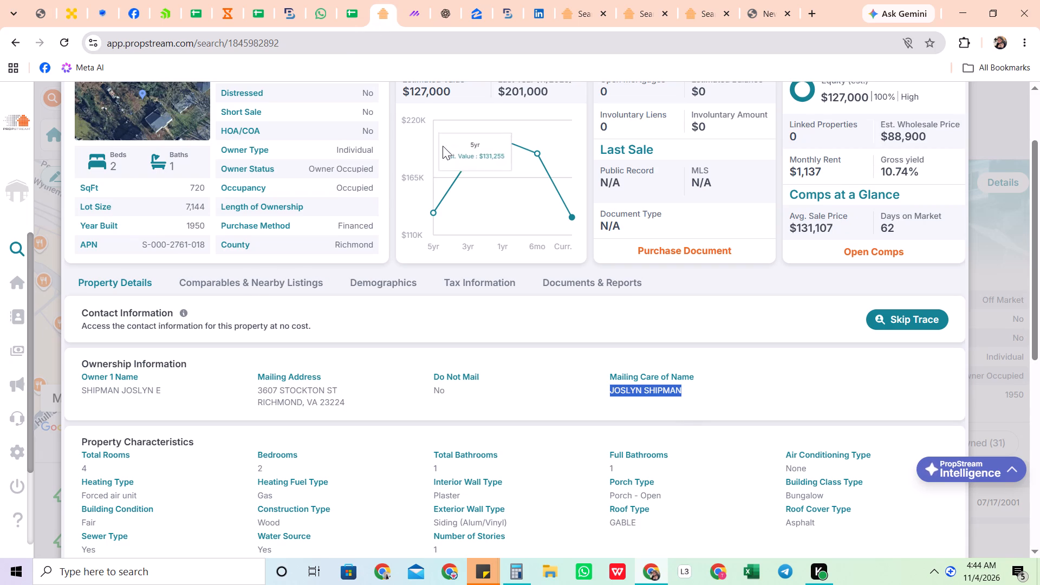
scroll(318, 140, "up", 2)
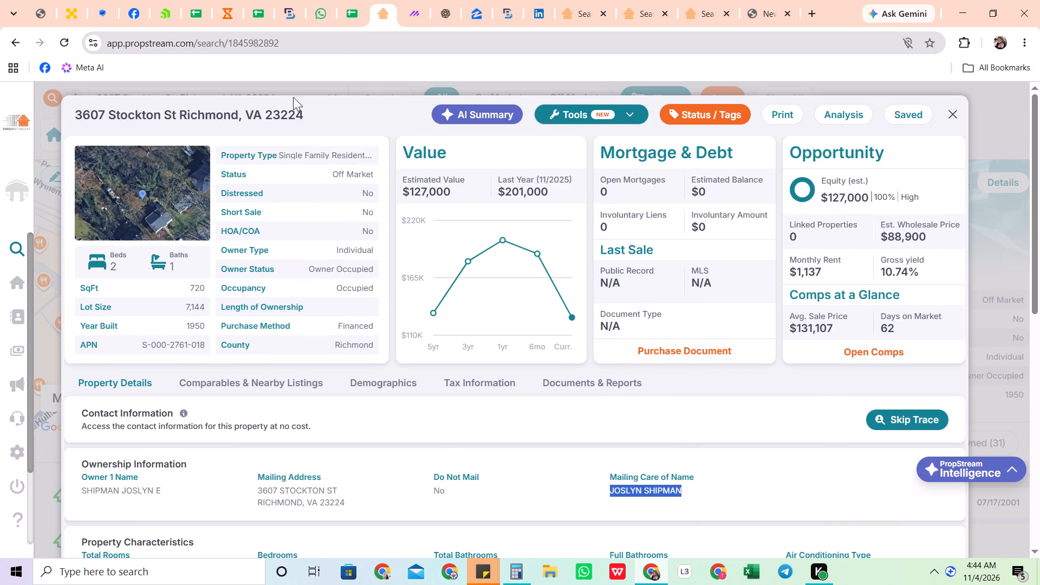
left_click(352, 14)
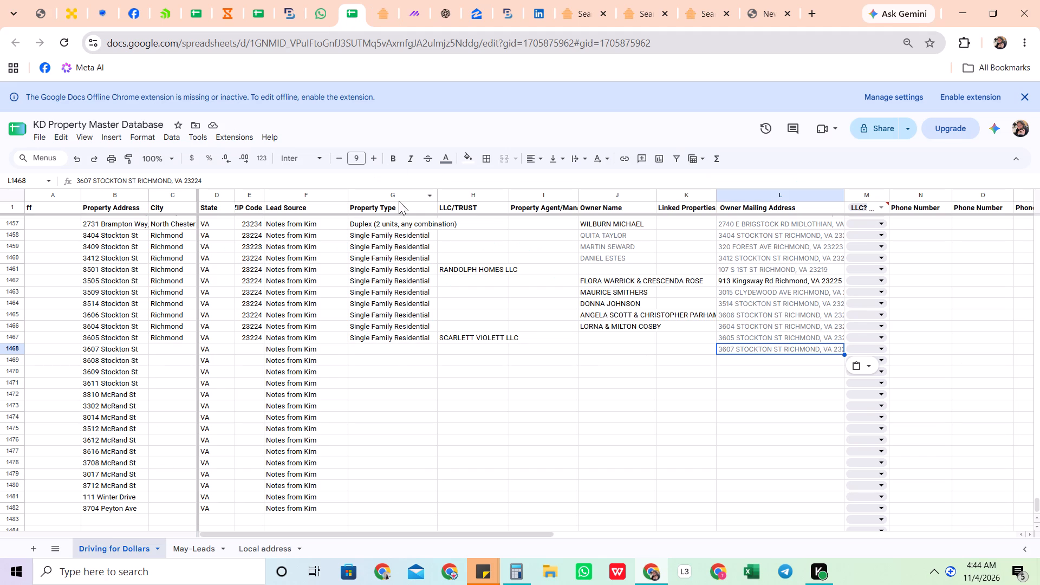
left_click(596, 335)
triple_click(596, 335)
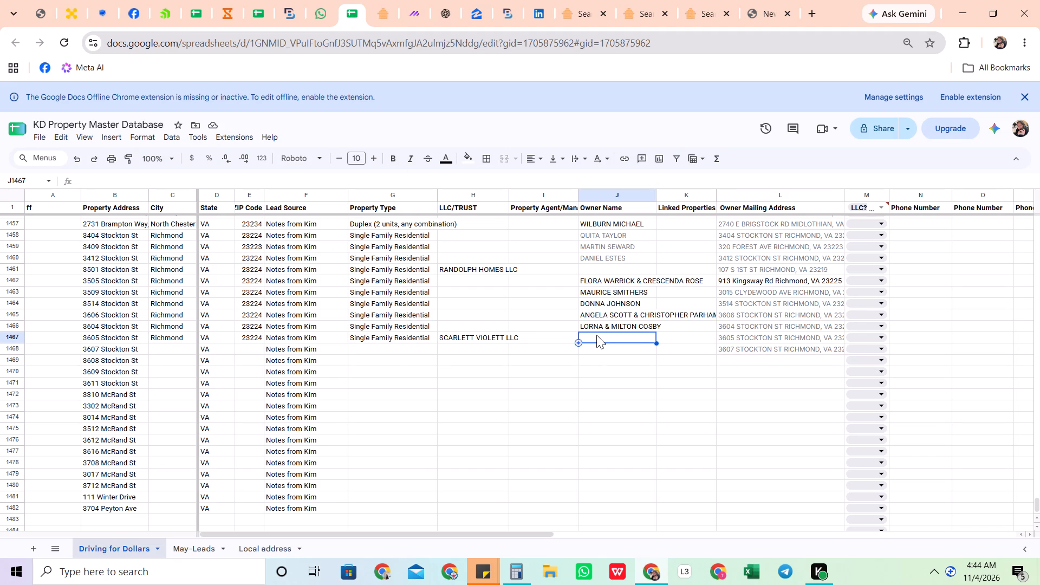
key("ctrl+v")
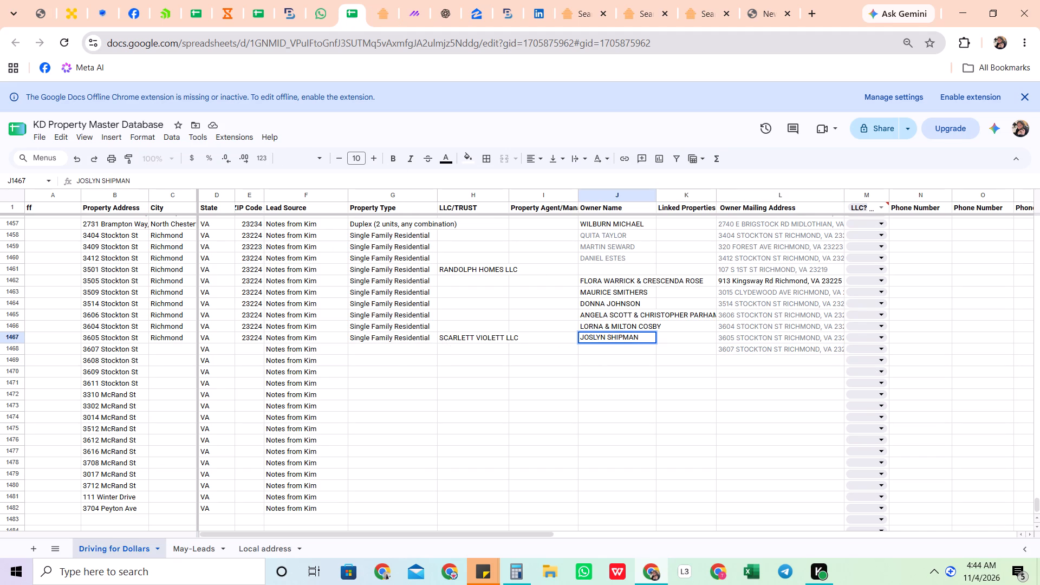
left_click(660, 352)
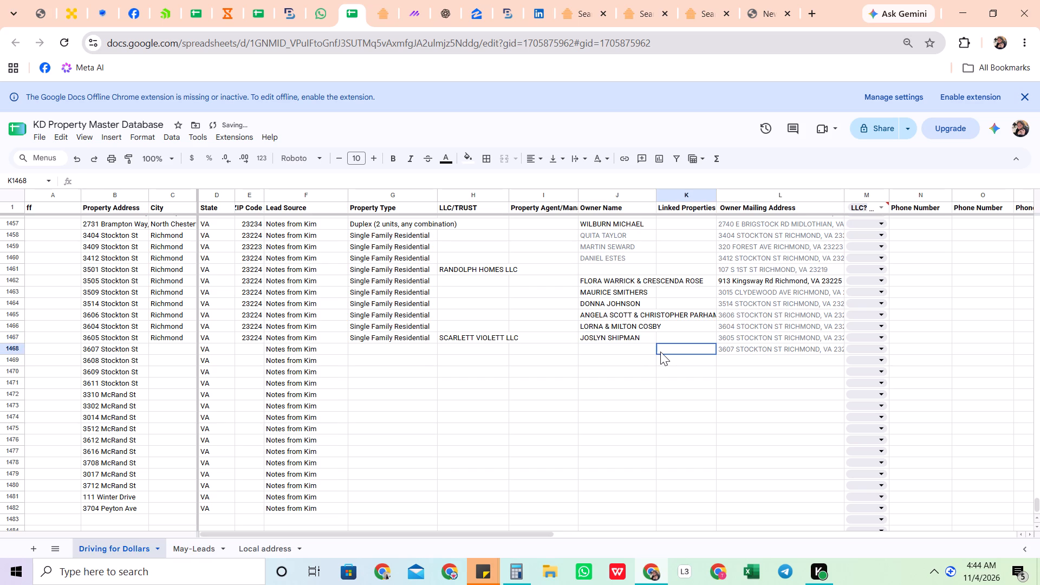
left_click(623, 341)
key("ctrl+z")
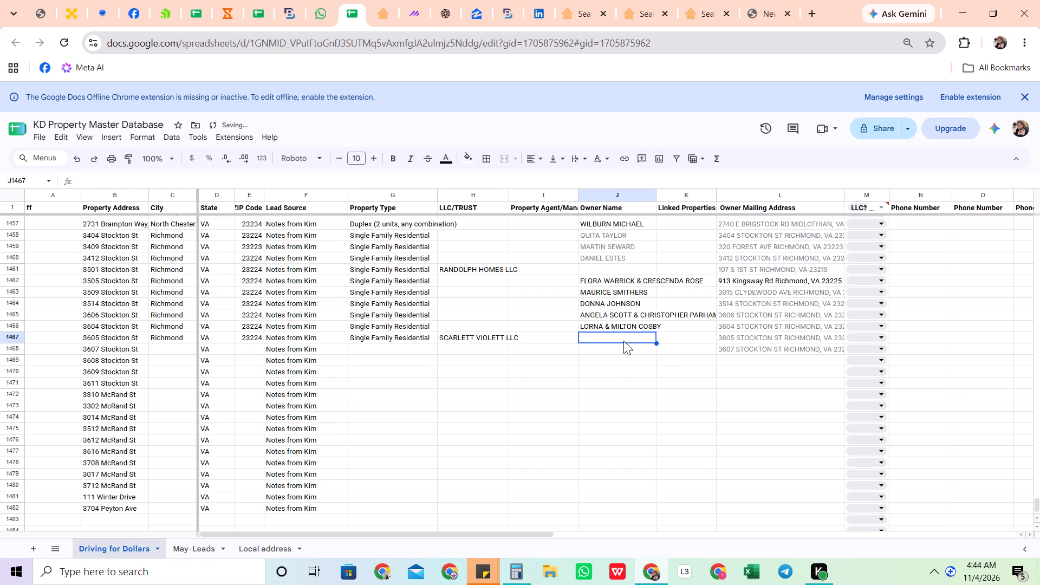
Paste the copied name into the Owner Name cell in row 1468.
double_click(602, 356)
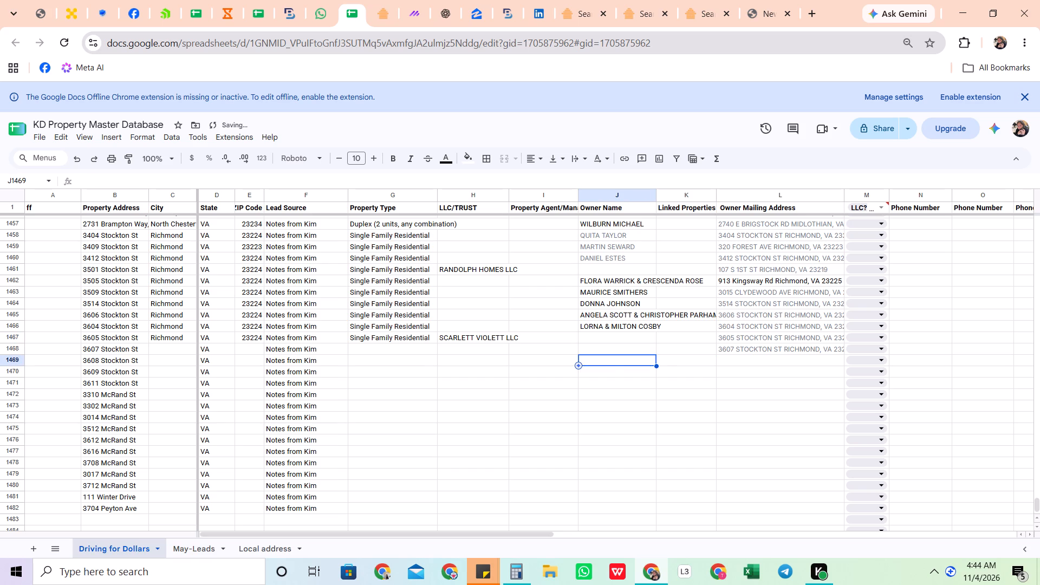
triple_click(613, 351)
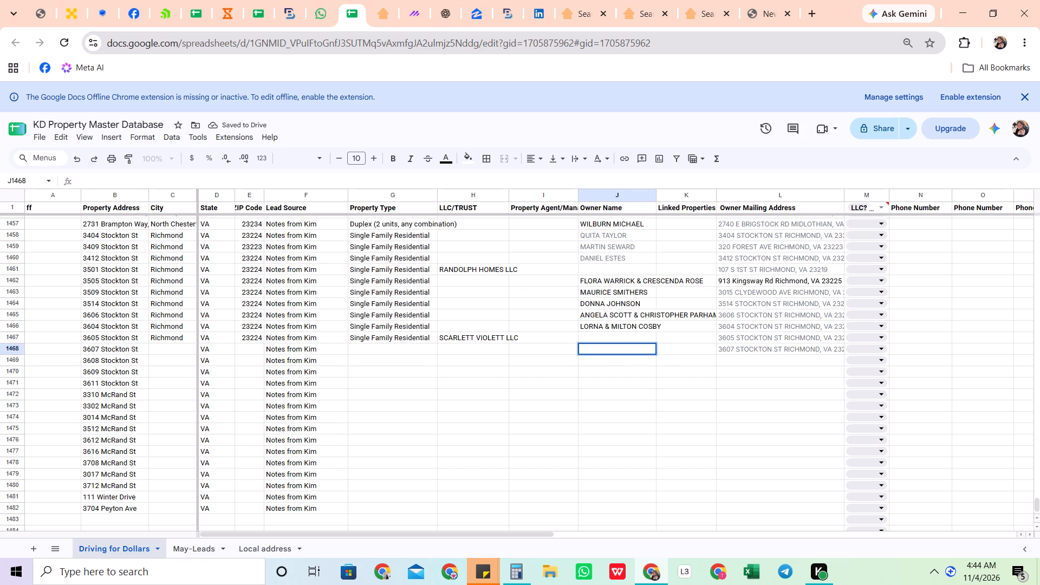
key("ctrl+v")
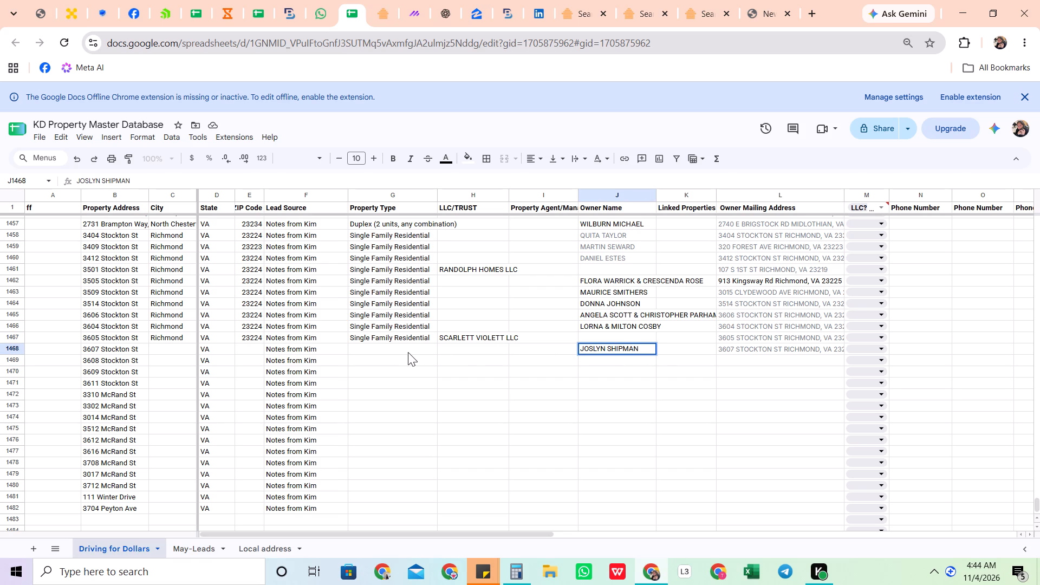
Fill in row 1468 with Single Family Residential as Property Type, 23224 as ZIP Code and Richmond as City.
left_click(408, 352)
key("shift+s")
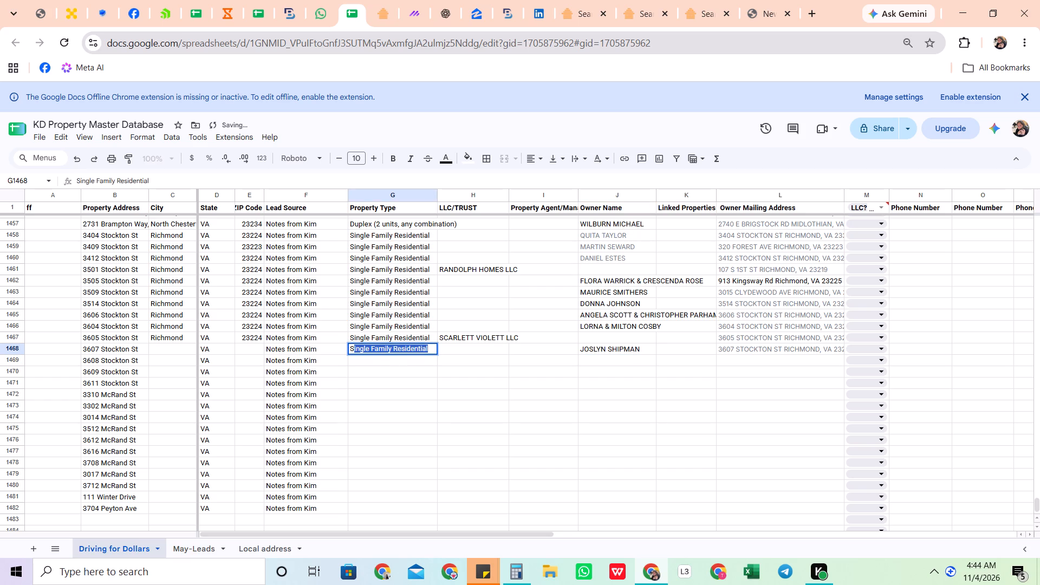
left_click(253, 349)
type("23224")
left_click(168, 349)
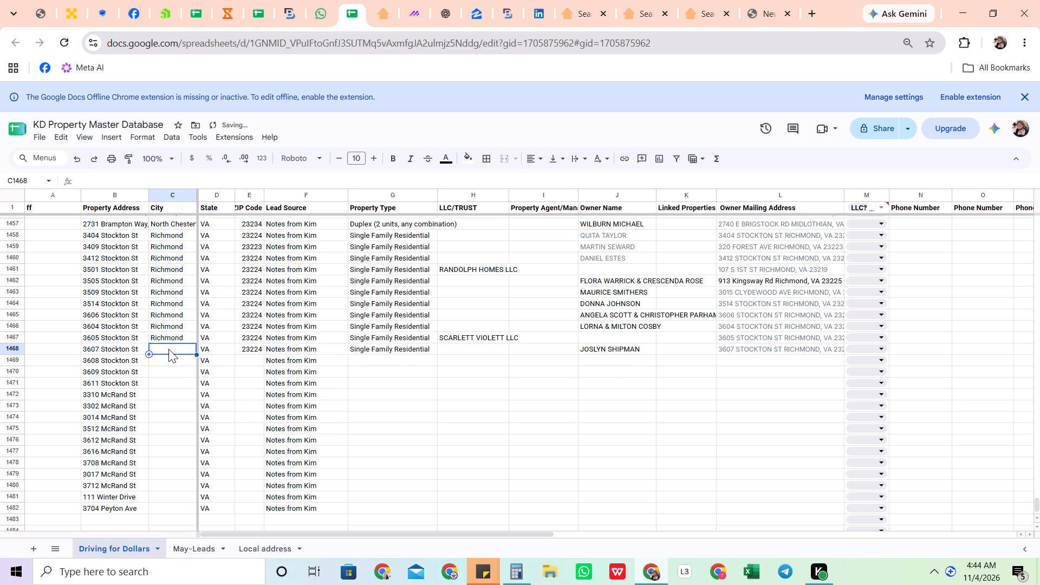
key("shift+r")
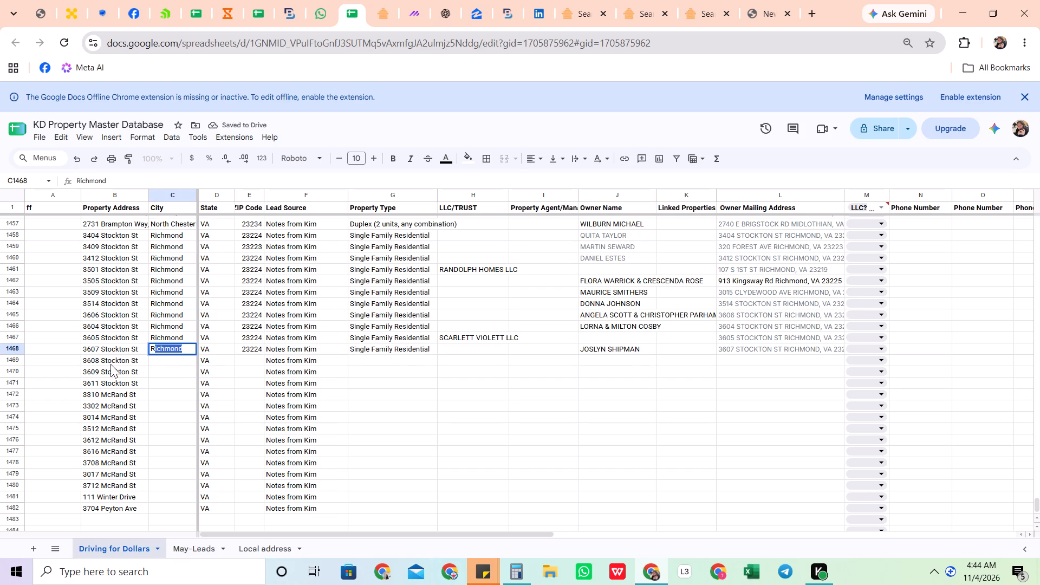
Copy the property address from row 1469, search for it in PropStream and open the matching Richmond, VA property record.
left_click(110, 364)
key("ctrl+c")
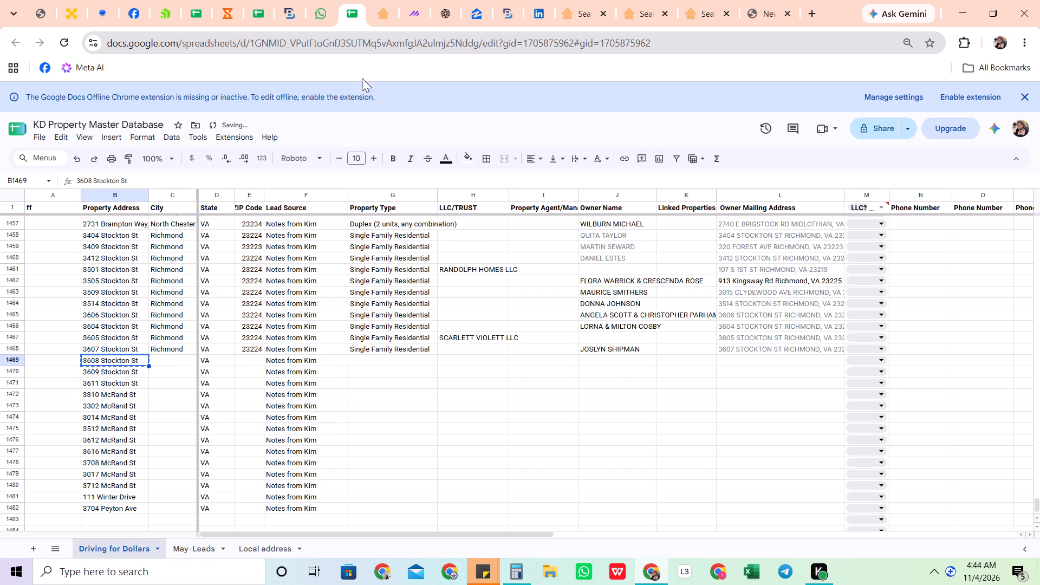
left_click(383, 10)
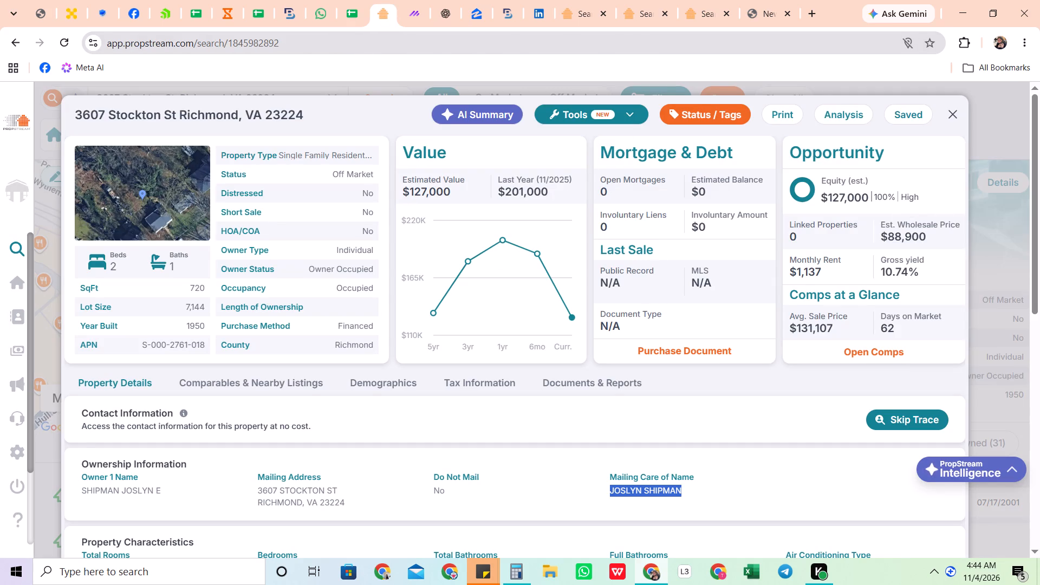
left_click(951, 116)
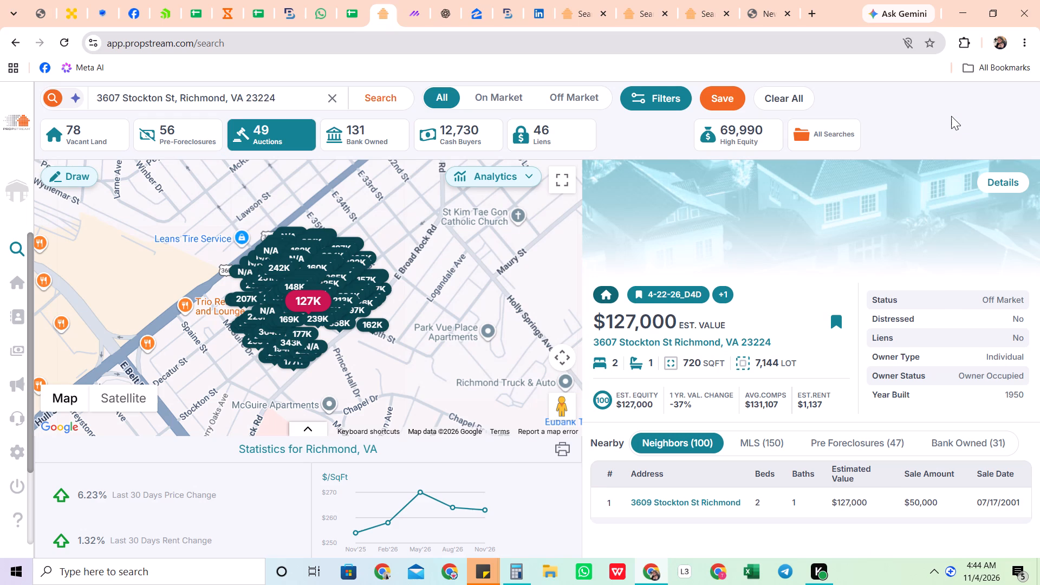
left_click(333, 95)
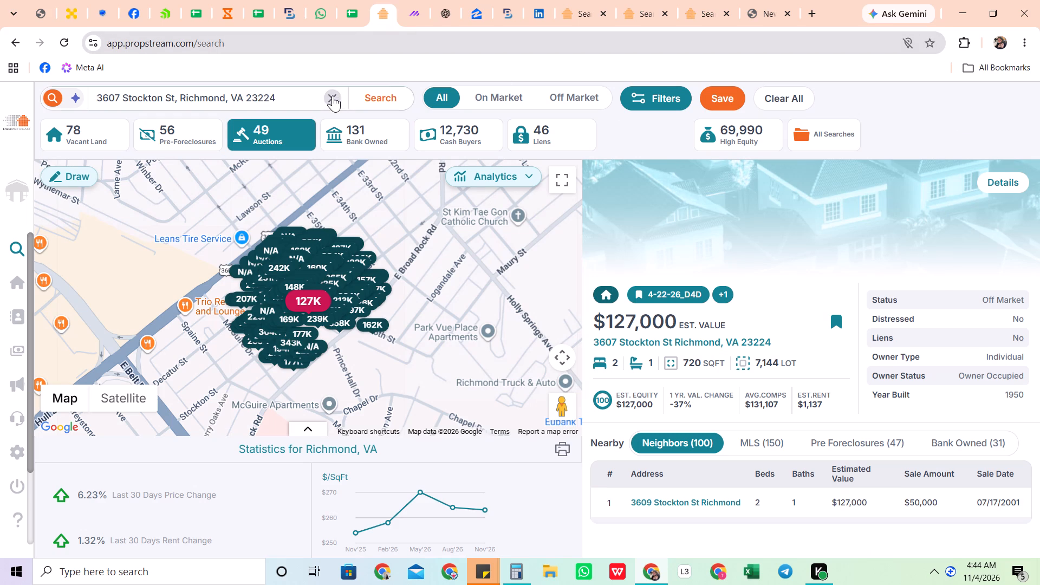
left_click(278, 95)
key("ctrl+v")
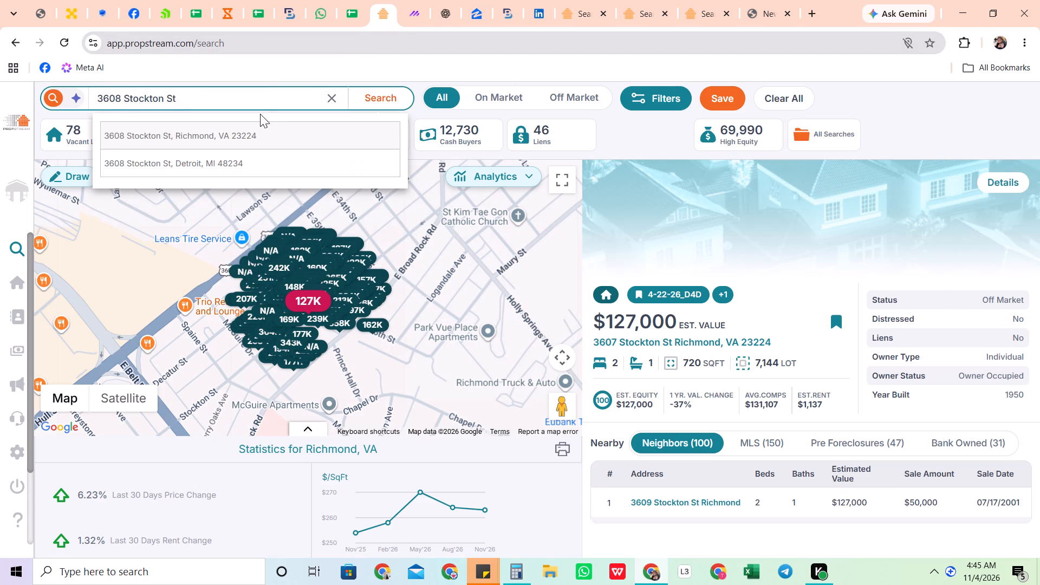
left_click(248, 135)
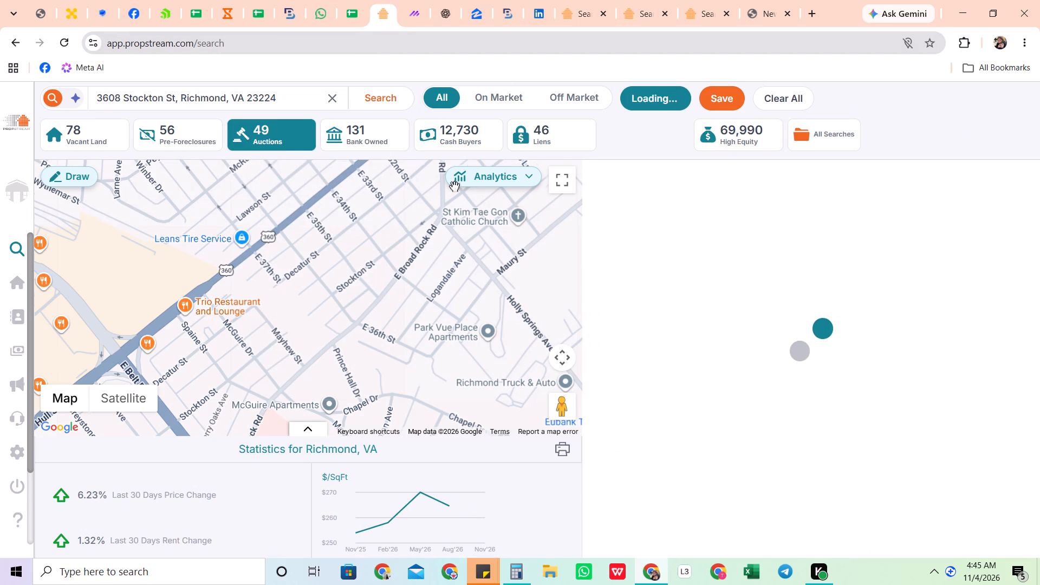
left_click(616, 347)
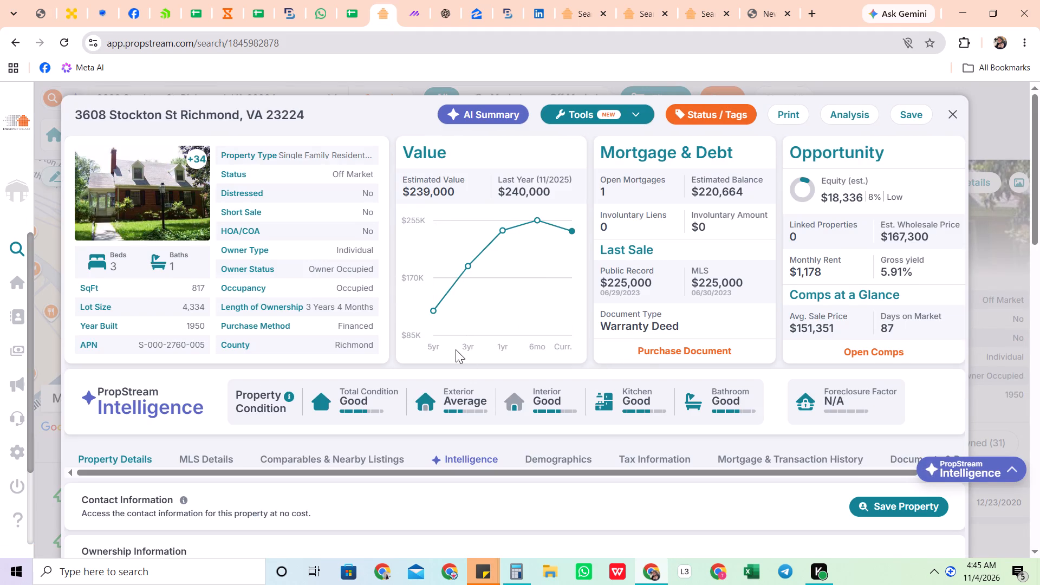
Copy the owner's mailing address from the PropStream record into the Owner Mailing Address cell in row 1469 of the KD Property Master Database.
scroll(456, 349, "down", 1)
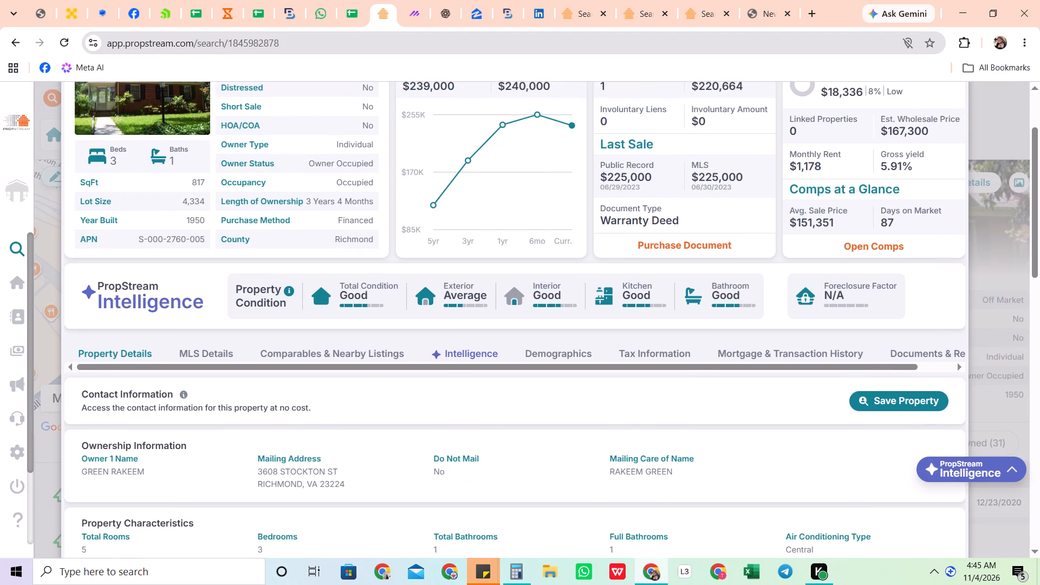
left_click_drag(256, 472, 348, 485)
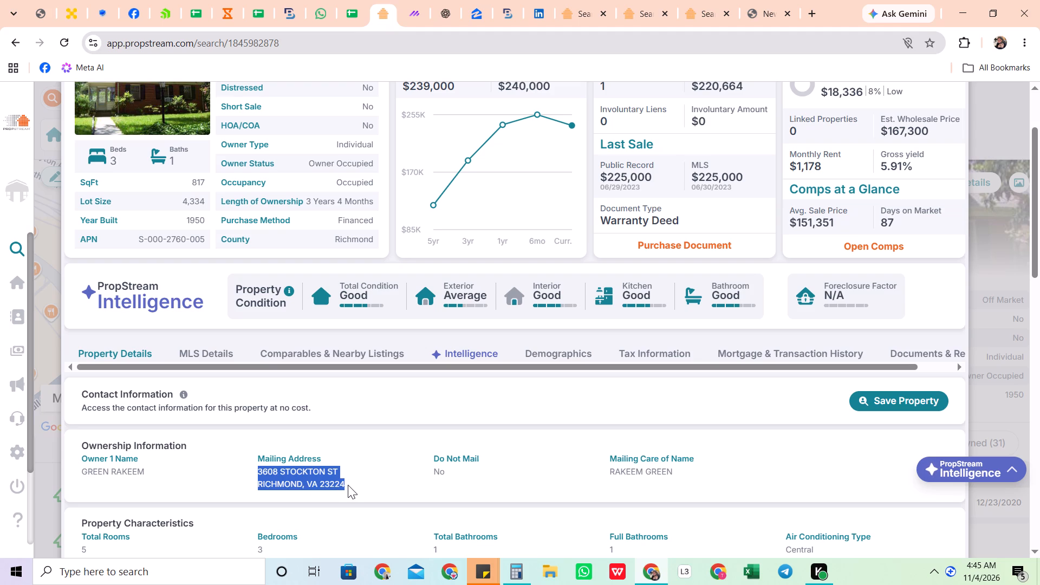
key("ctrl+c")
left_click(354, 23)
left_click(742, 363)
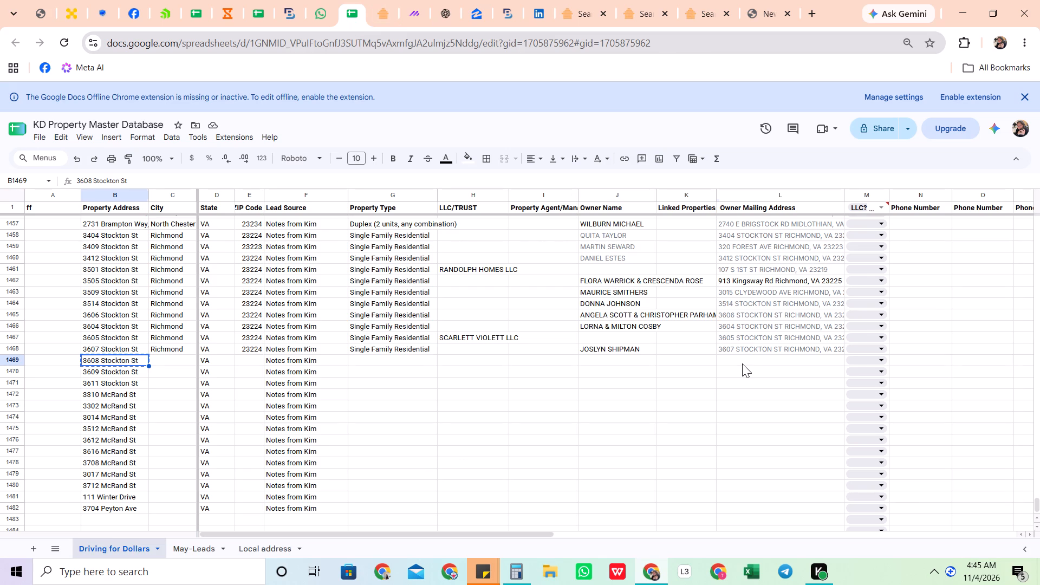
key("ctrl+v")
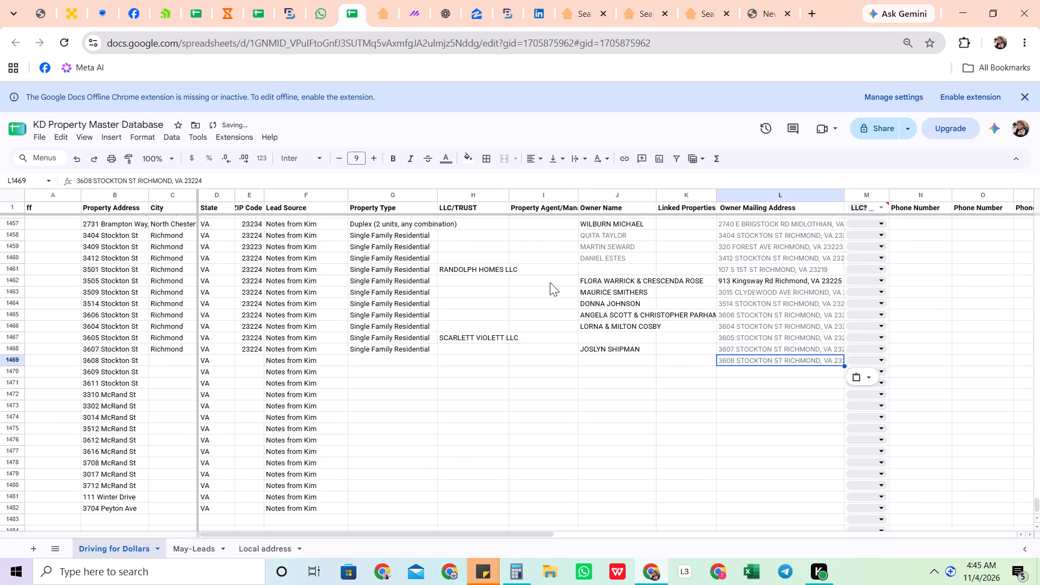
Copy the Mailing Care of Name from the PropStream record into the Owner Name cell in row 1469 of the KD Property Master Database.
left_click_drag(378, 12, 377, 418)
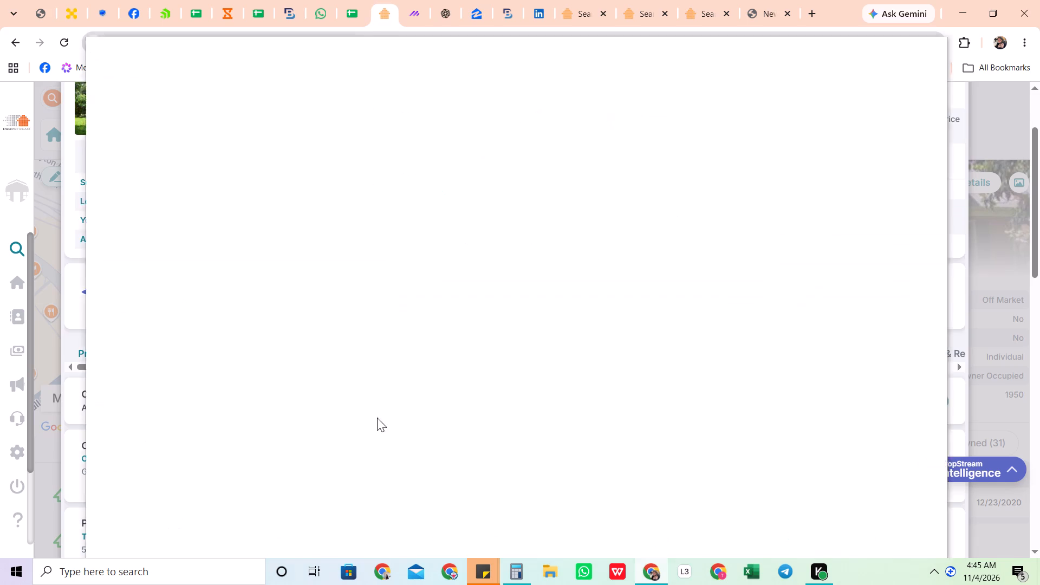
left_click_drag(116, 417, 360, 6)
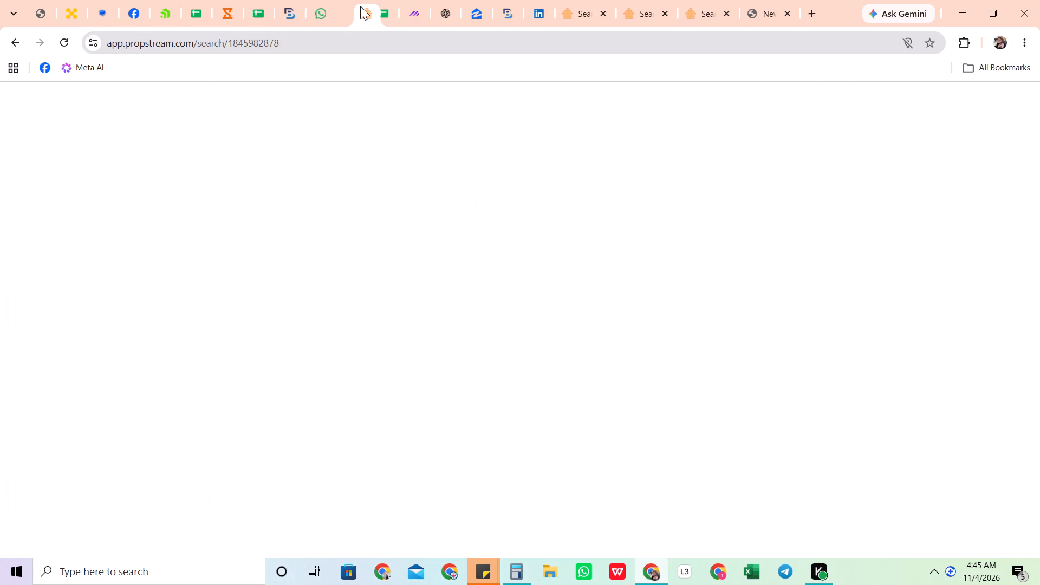
left_click_drag(360, 6, 376, 10)
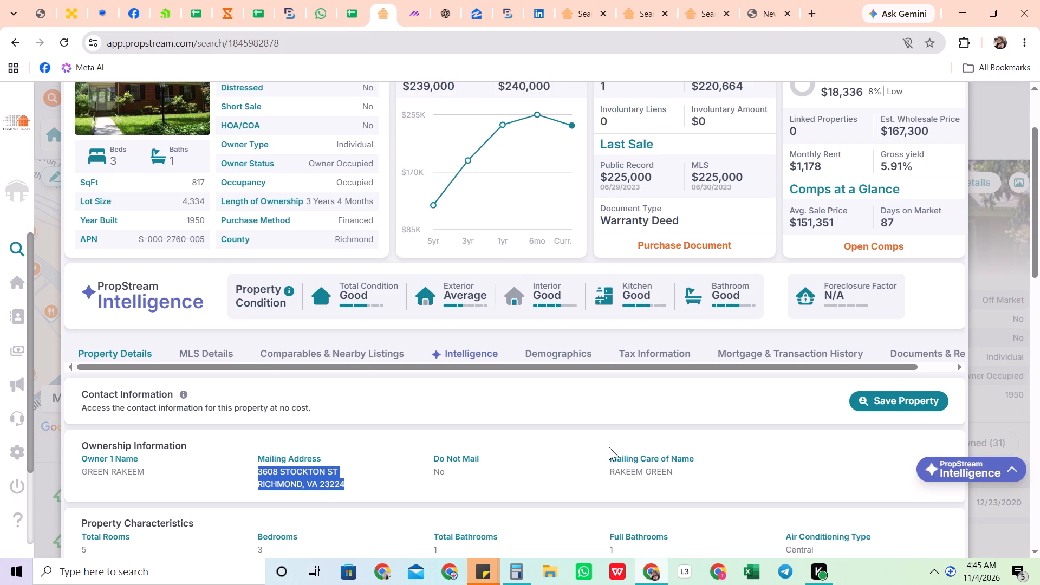
left_click_drag(607, 471, 687, 486)
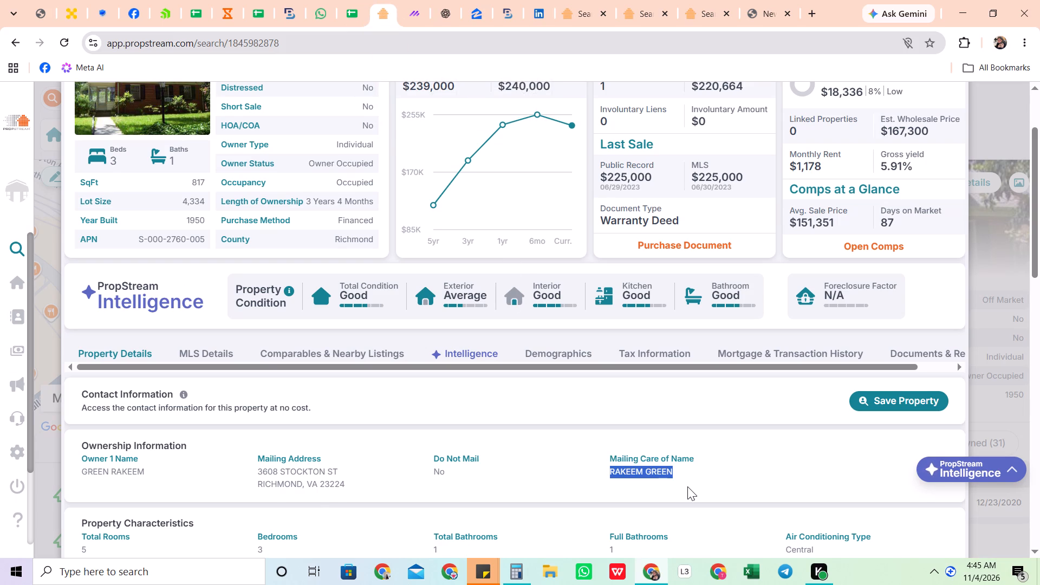
key("ctrl+c")
left_click(350, 4)
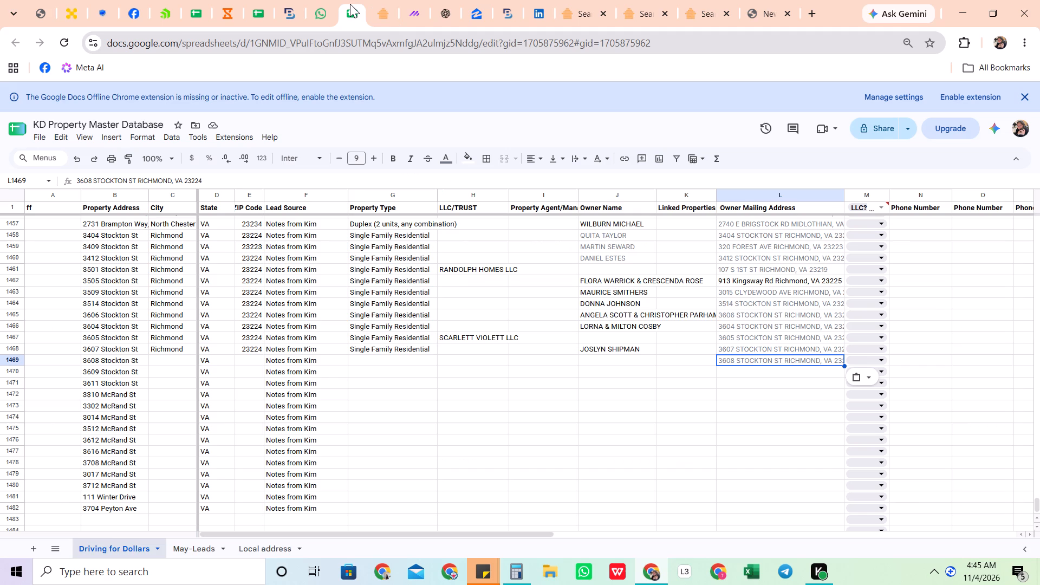
left_click(607, 361)
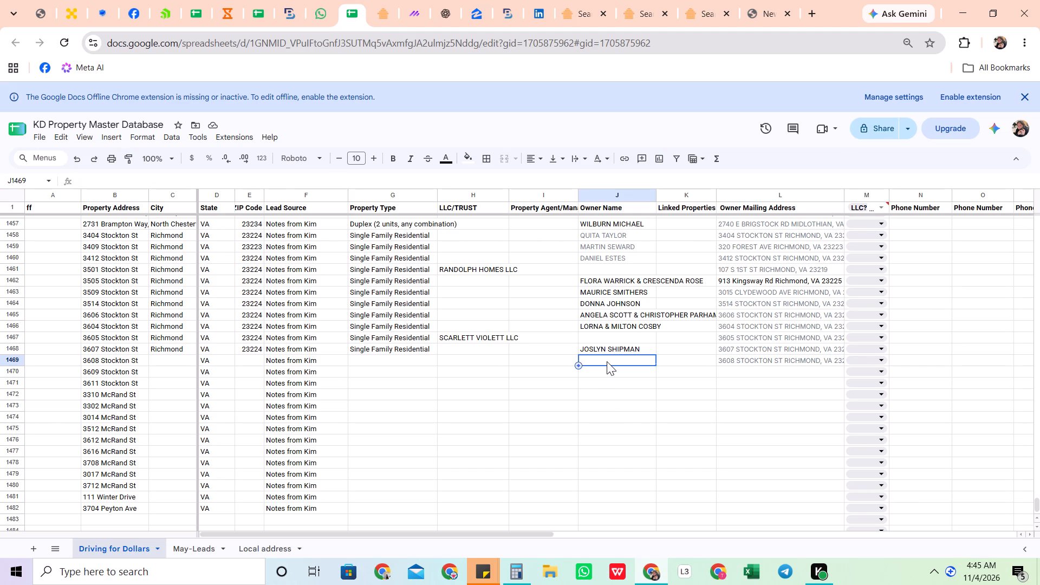
double_click(607, 361)
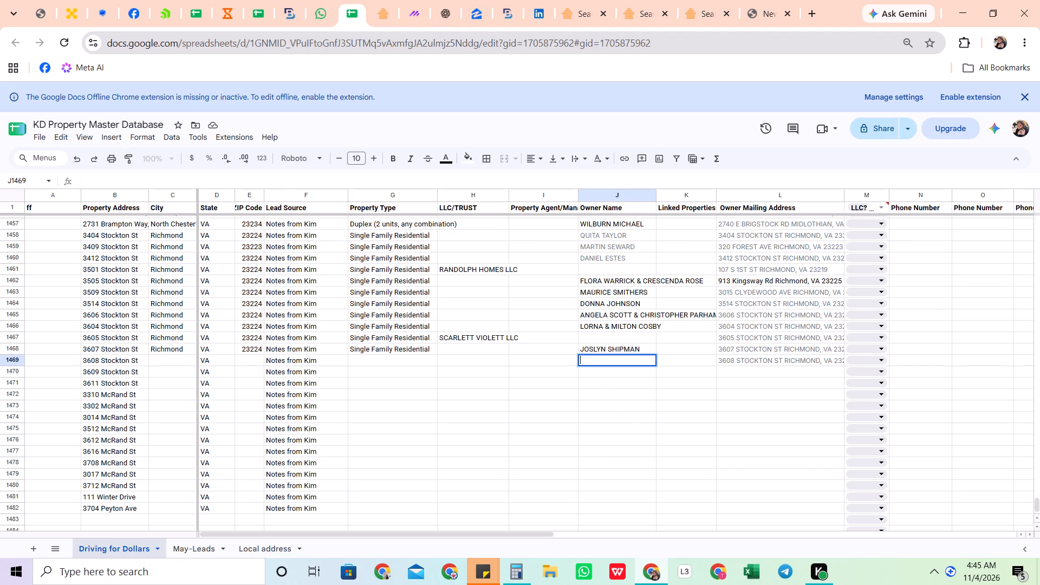
left_click(607, 361, "ctrl")
key("ctrl+v")
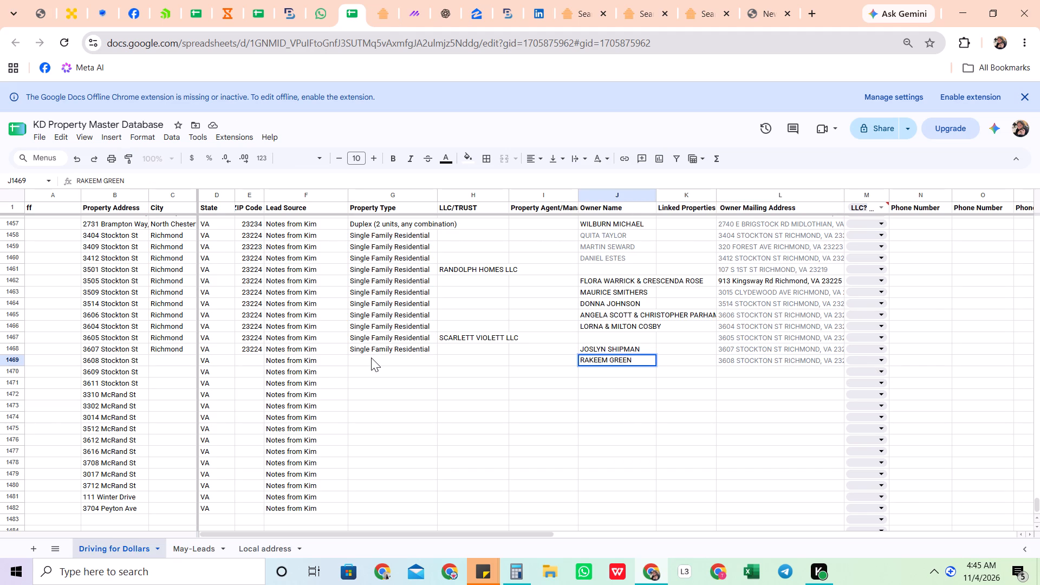
Fill in row 1469 with Single Family Residential as Property Type, 23224 as ZIP Code and Richmond as City.
left_click(371, 357)
key("shift+s")
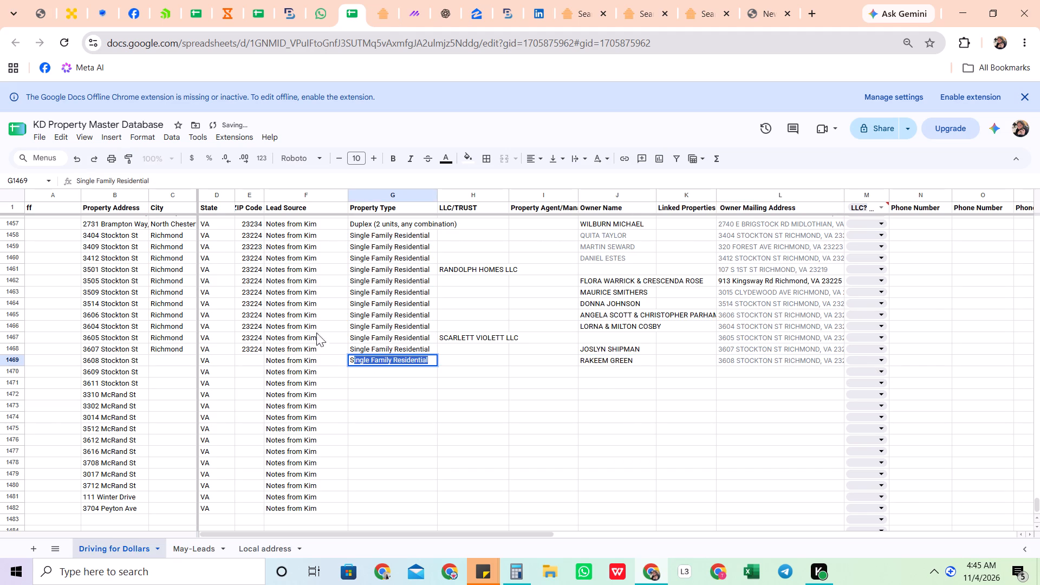
left_click(255, 358)
type("23224")
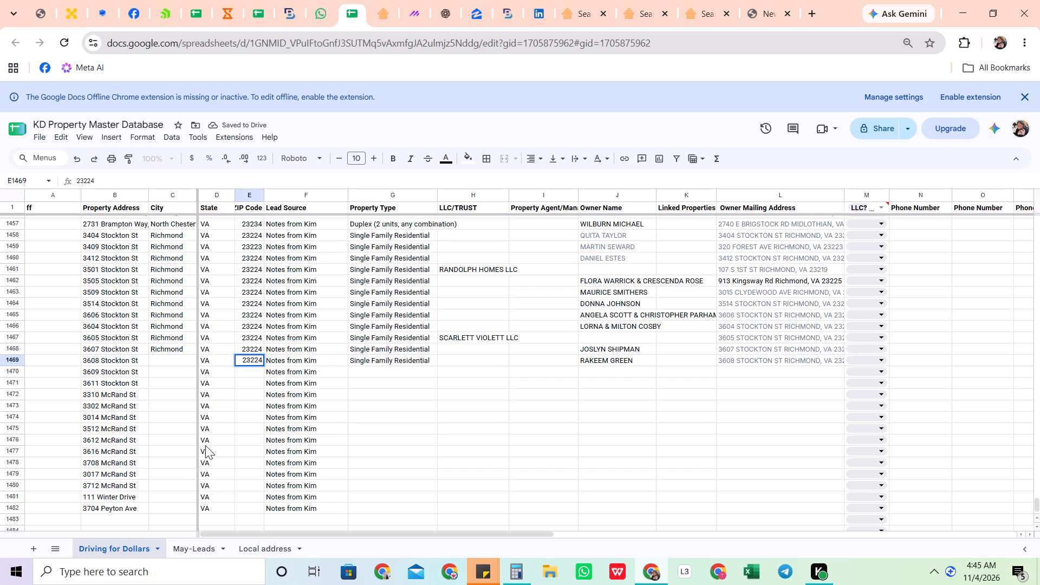
left_click(178, 363)
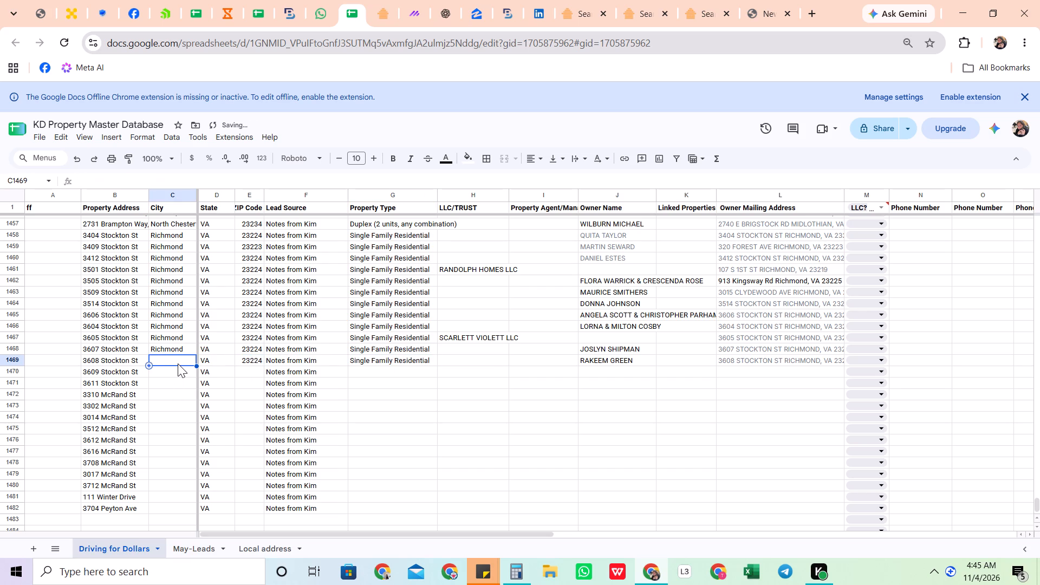
key("shift+r")
Copy the property address from row 1470, search for it in PropStream and open the matching Richmond, VA property record.
left_click(120, 377)
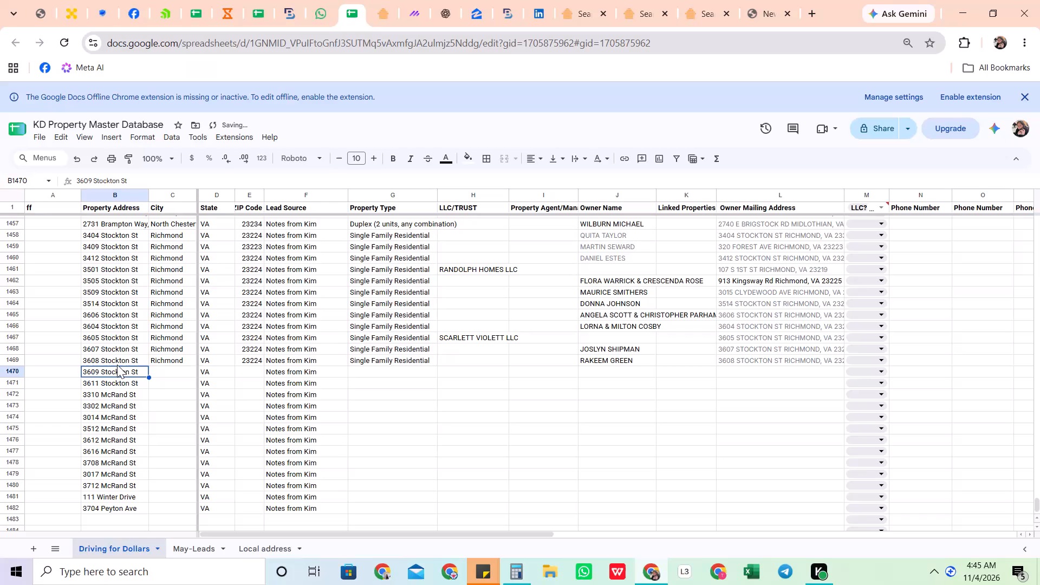
key("ctrl+c")
left_click(376, 13)
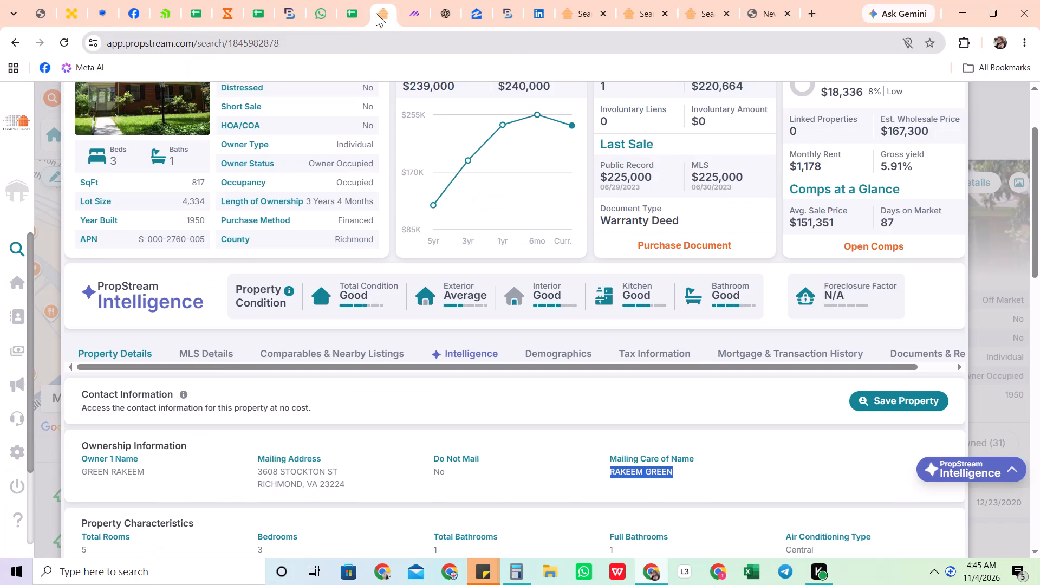
scroll(576, 259, "up", 4)
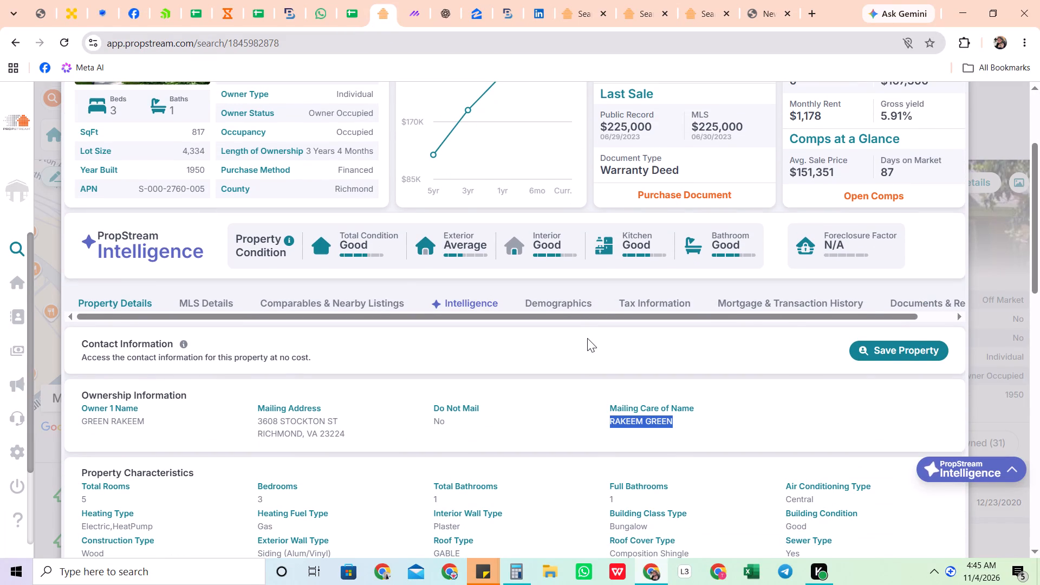
left_click(957, 119)
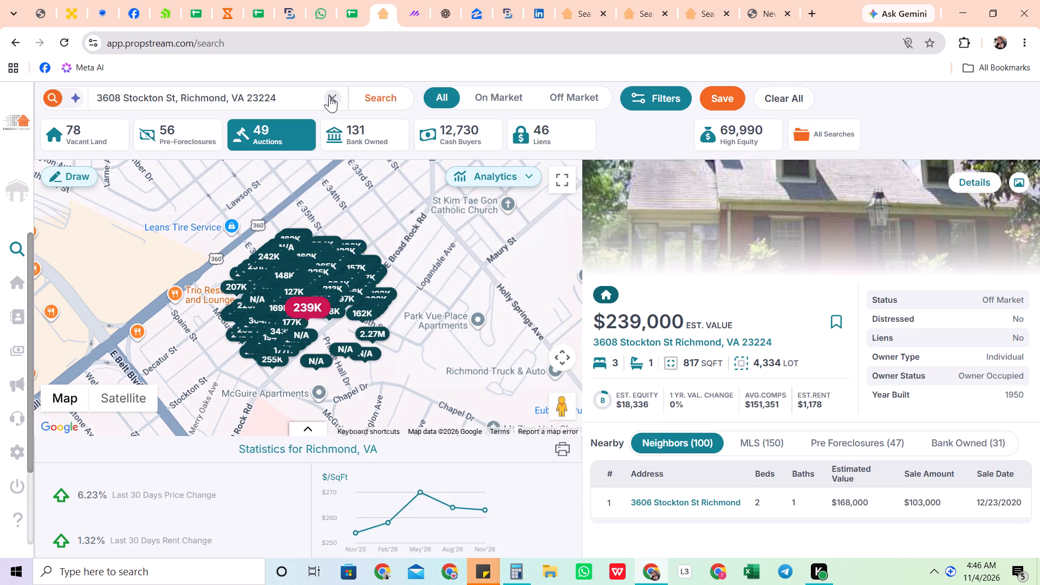
left_click(329, 96)
left_click(284, 98)
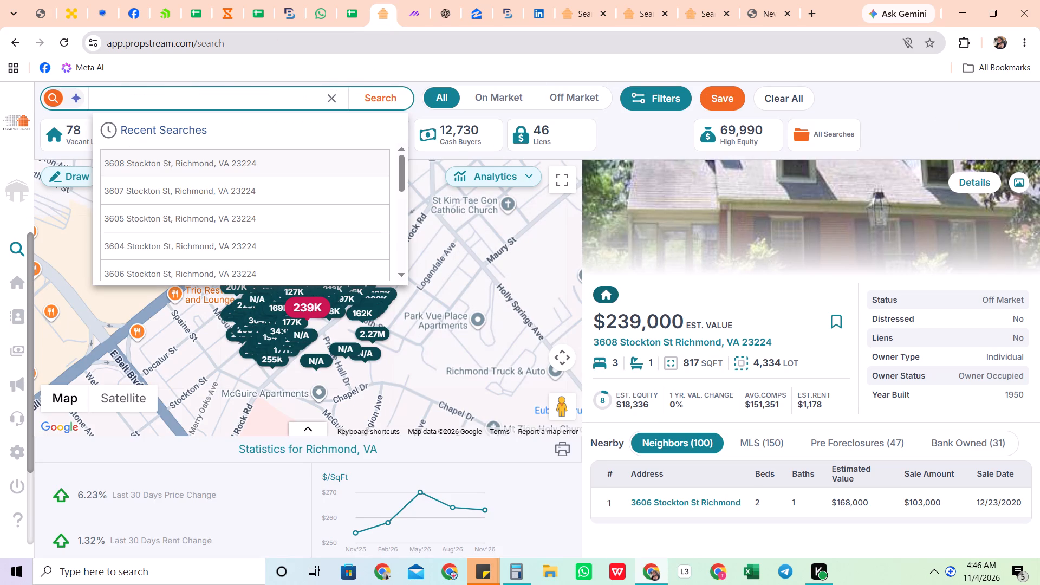
key("ctrl+v")
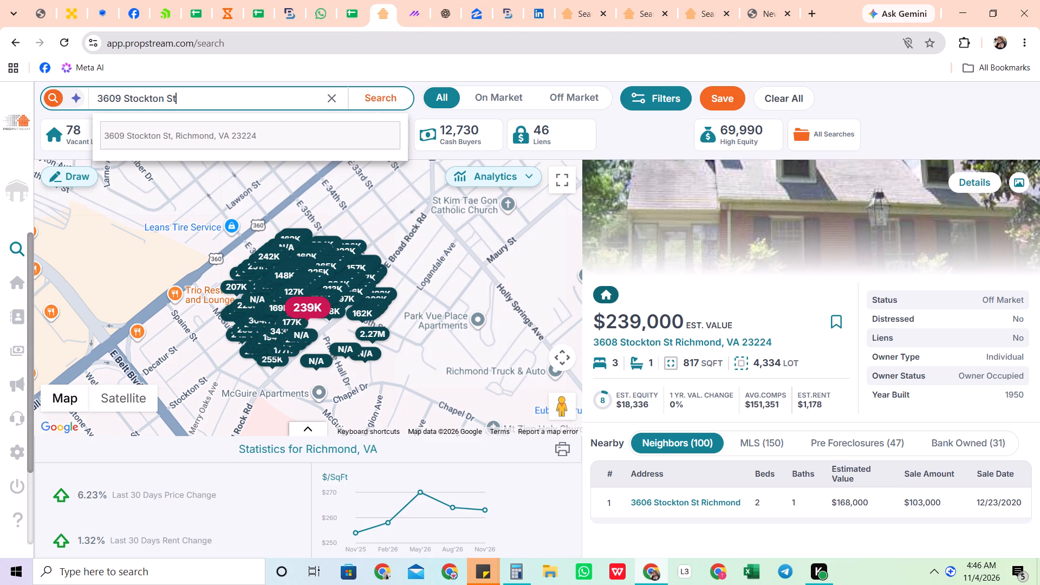
left_click(251, 129)
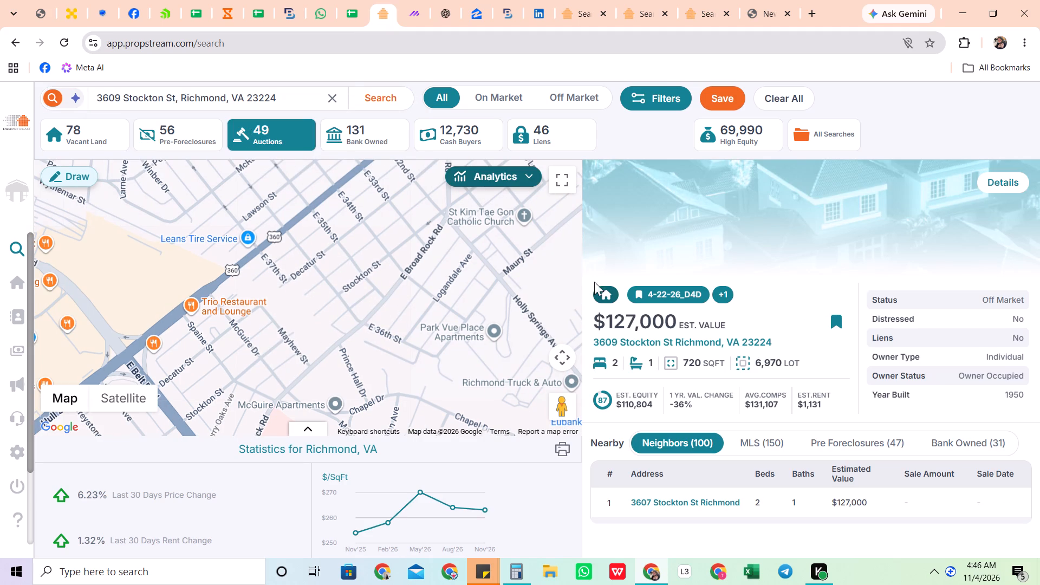
double_click(616, 336)
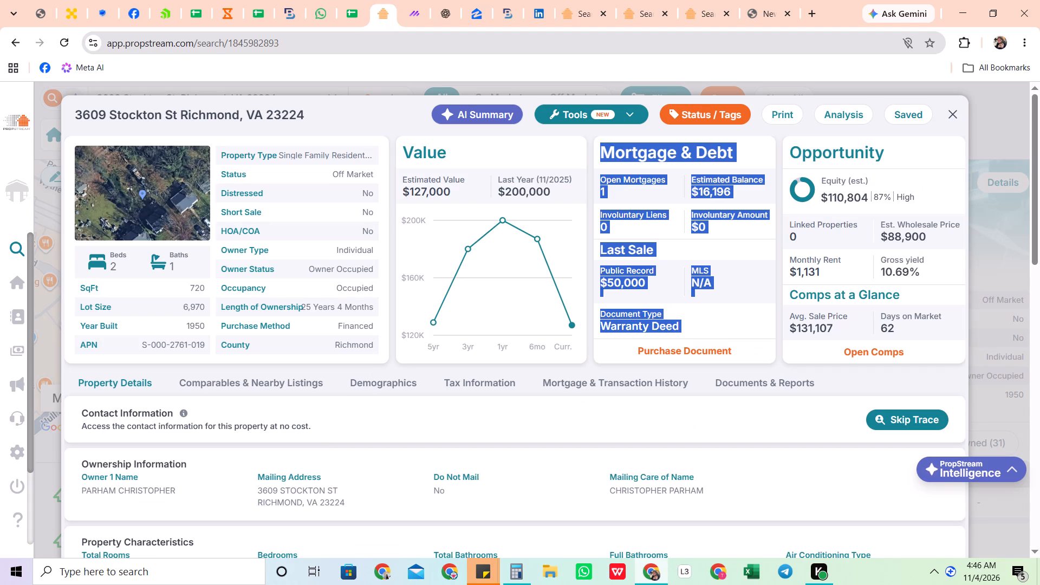
Copy the owner's mailing address from the PropStream record into the Owner Mailing Address cell in row 1470 of the KD Property Master Database.
left_click_drag(258, 500, 346, 509)
left_click(346, 509)
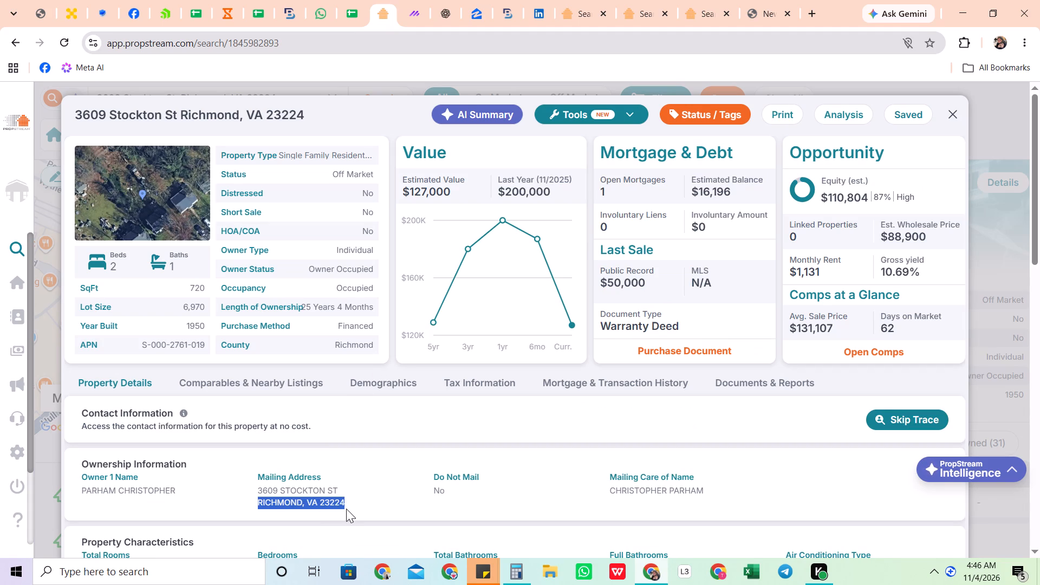
left_click_drag(258, 489, 348, 507)
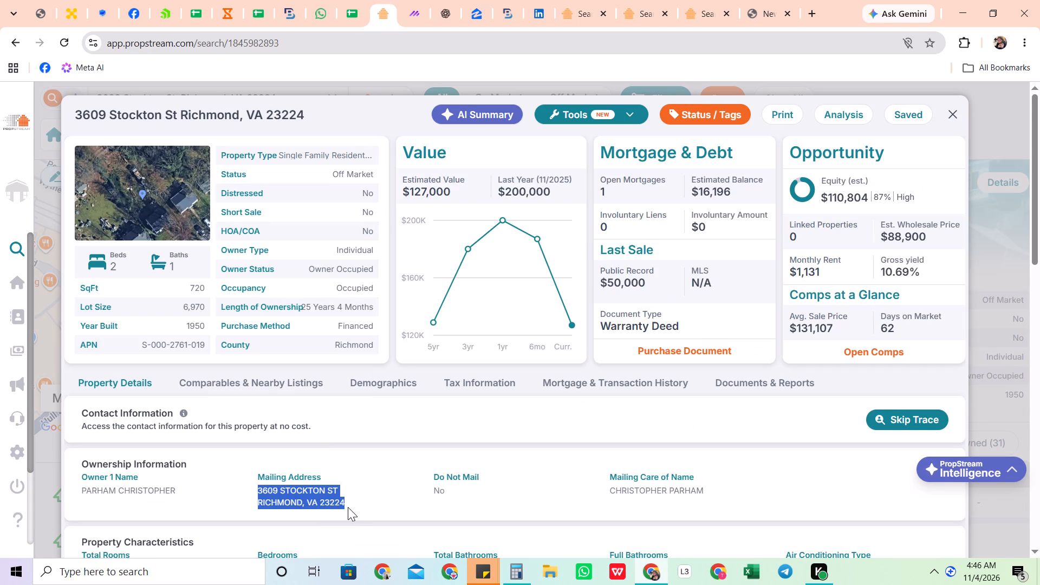
left_click_drag(348, 507, 357, 507)
key("ctrl+c")
left_click(357, 507, "ctrl")
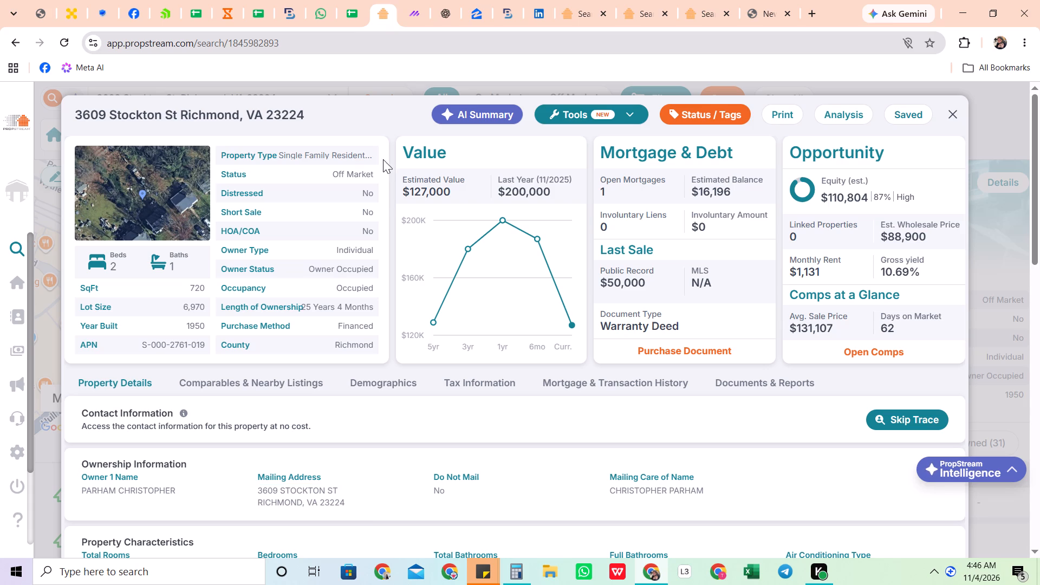
left_click(353, 14)
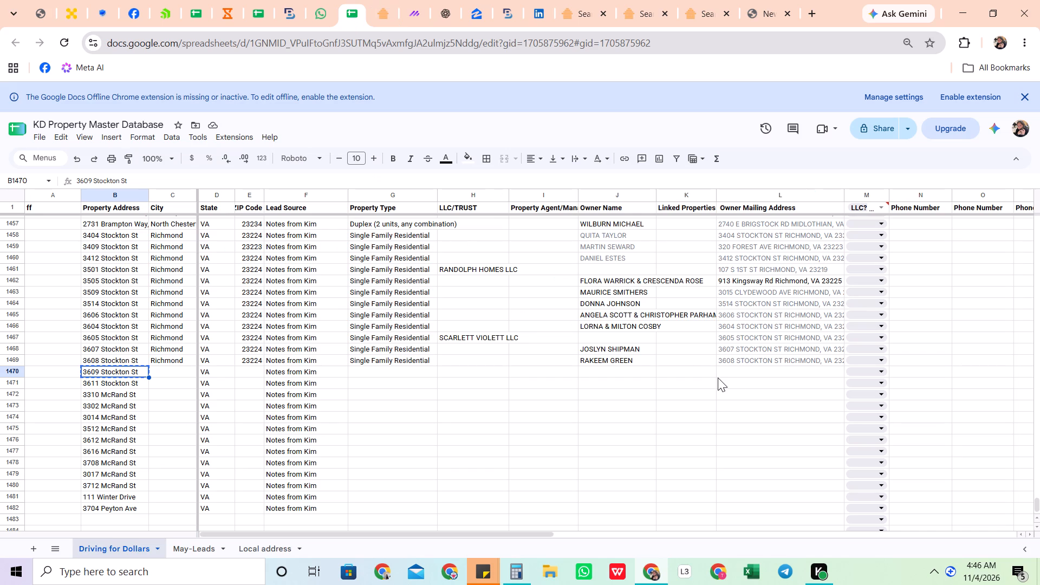
left_click(747, 372)
key("ctrl+v")
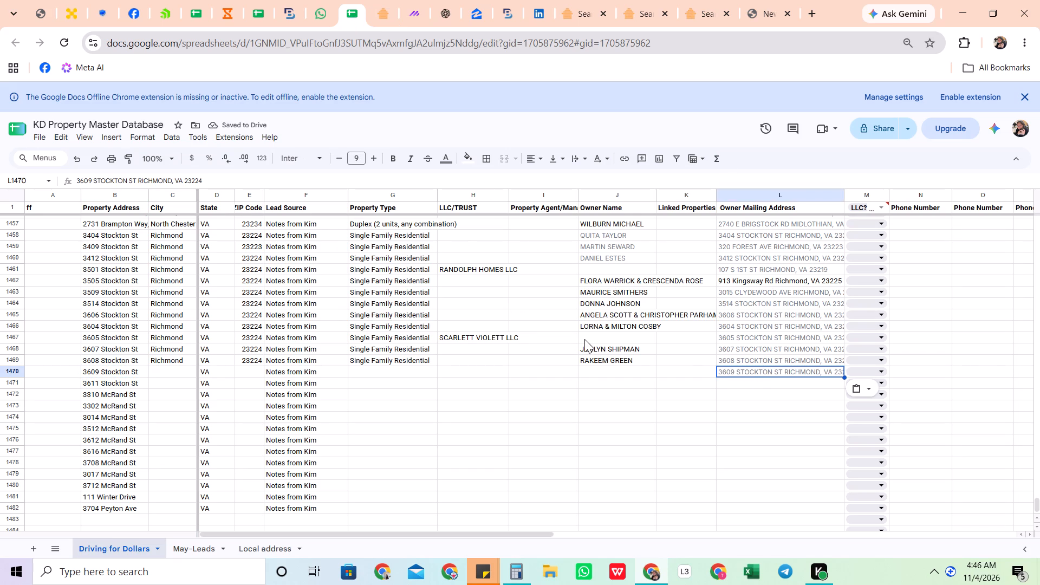
Copy the Mailing Care of Name from the PropStream record into the Owner Name cell in row 1470 of the KD Property Master Database.
left_click(391, 16)
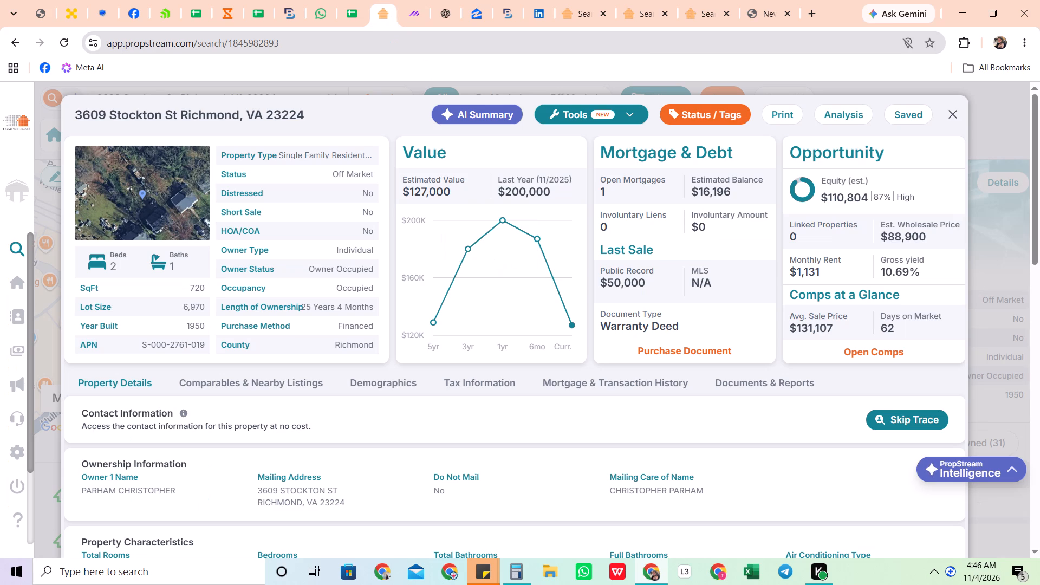
left_click_drag(609, 493, 725, 497)
key("ctrl+c")
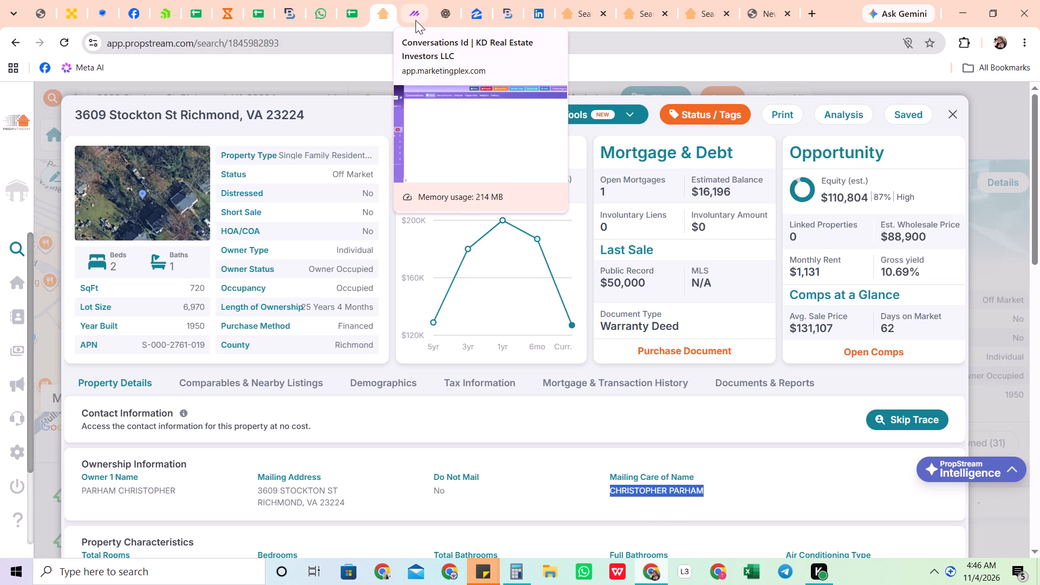
left_click(363, 17)
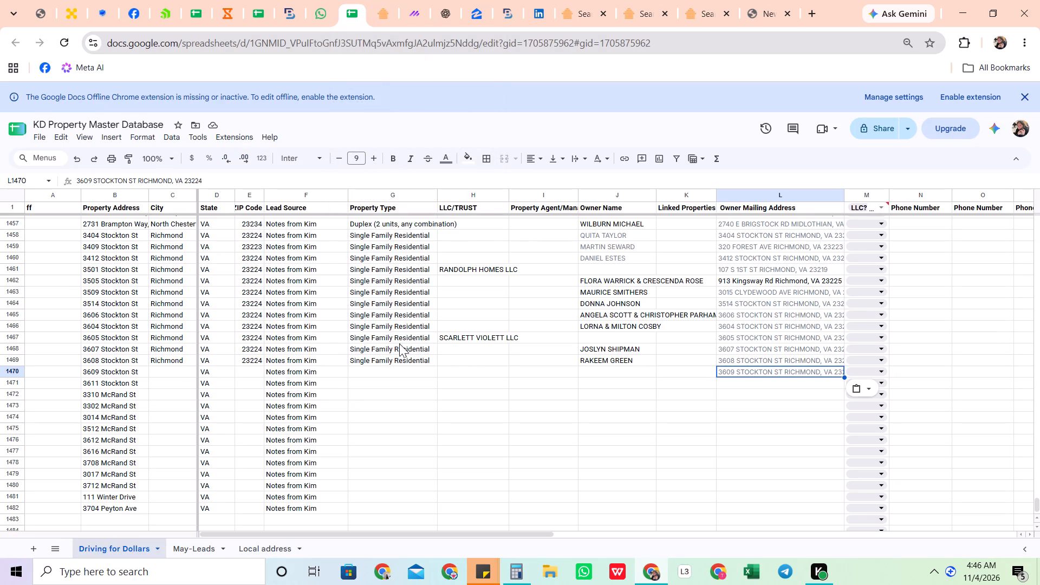
left_click(598, 374)
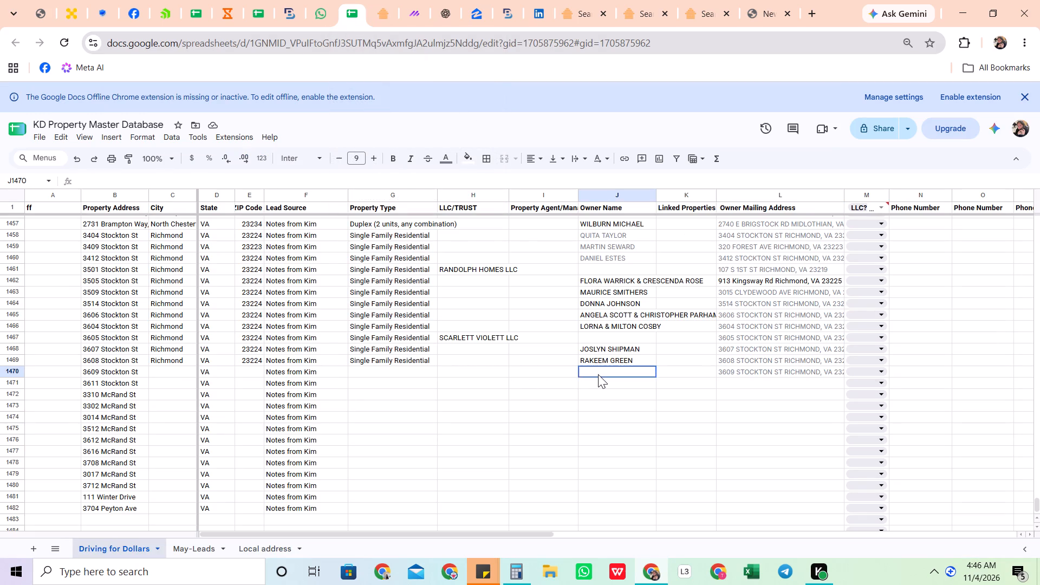
double_click(598, 374)
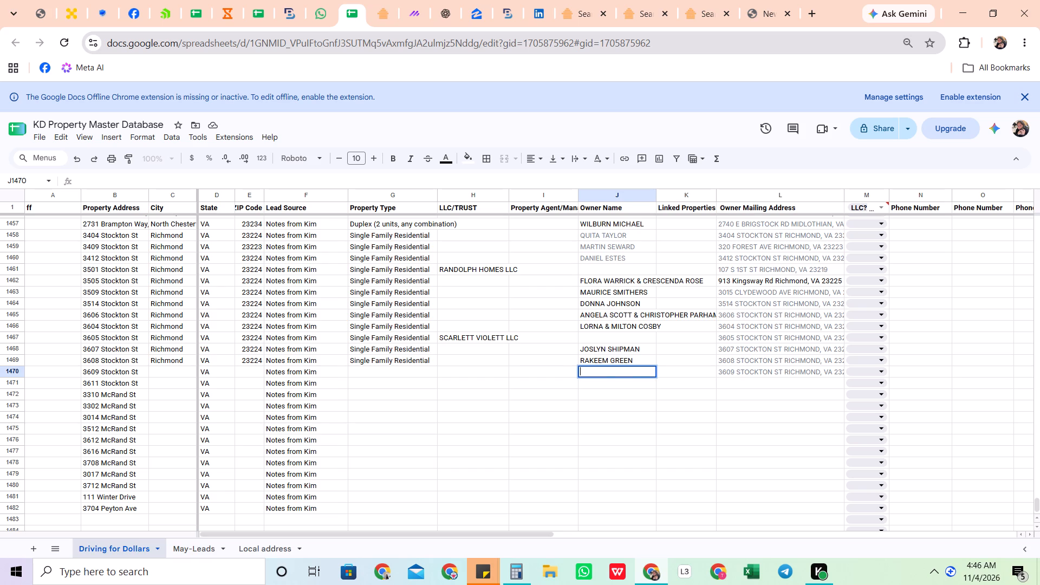
key("ctrl+v")
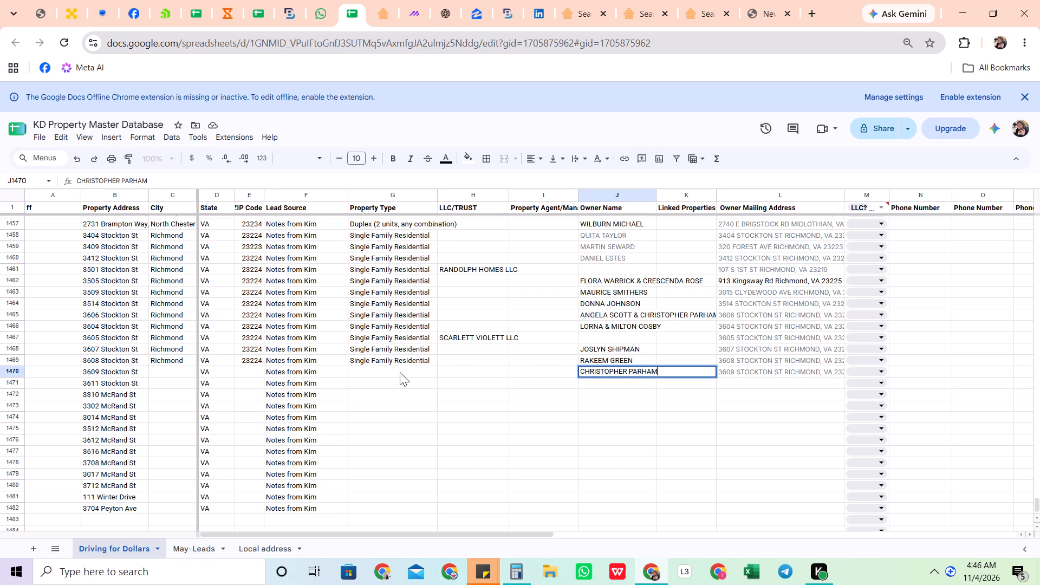
Fill in row 1470 with Single Family Residential as Property Type, 23224 as ZIP Code and Richmond as City.
left_click(396, 373)
key("shift+s")
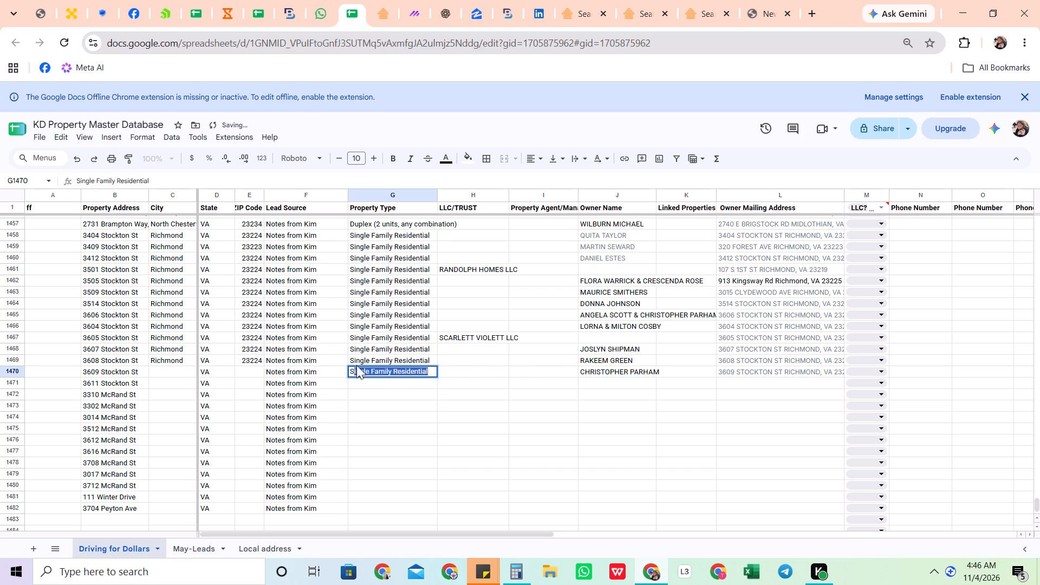
left_click(248, 377)
type("23224")
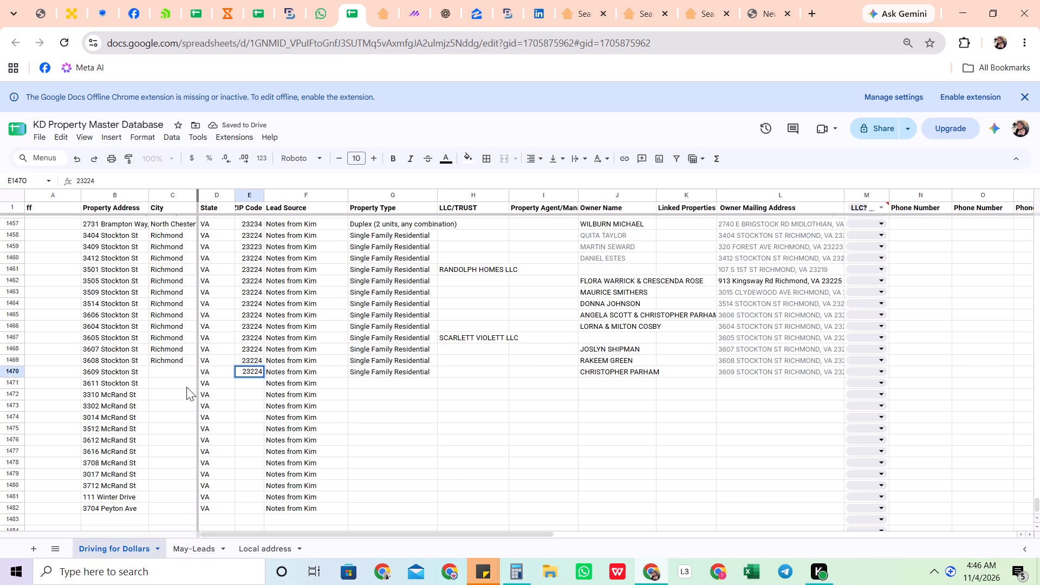
left_click(169, 373)
key("shift+r")
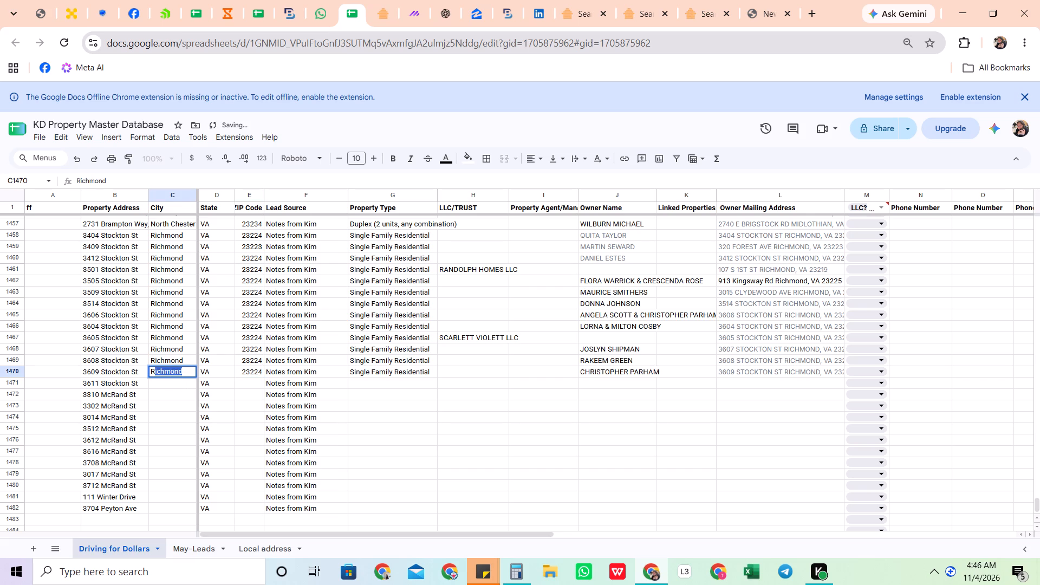
Copy the property address from row 1471, search for it in PropStream and open the matching Richmond, VA property record.
left_click(123, 386)
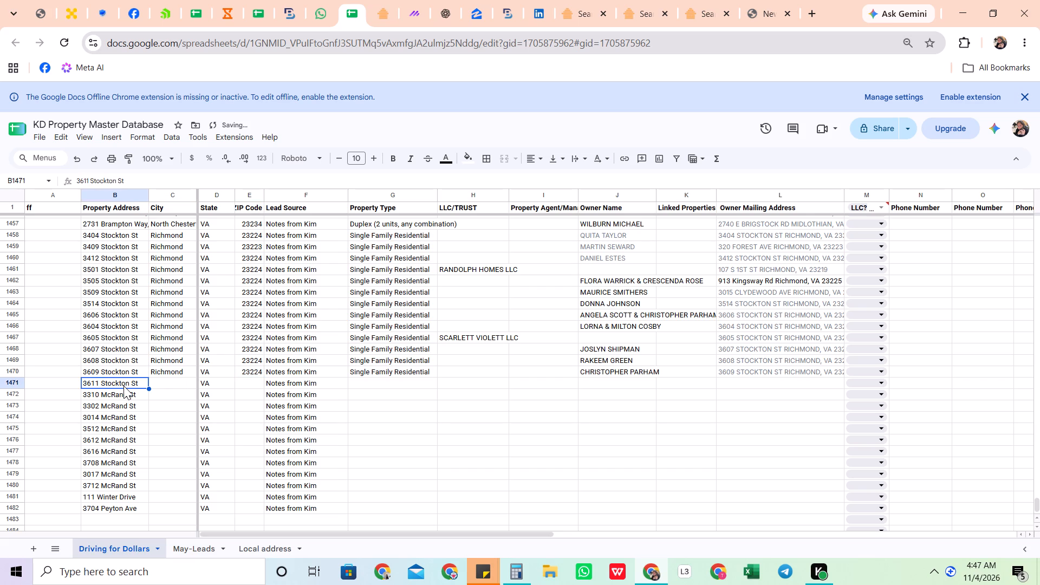
key("ctrl+c")
left_click(375, 19)
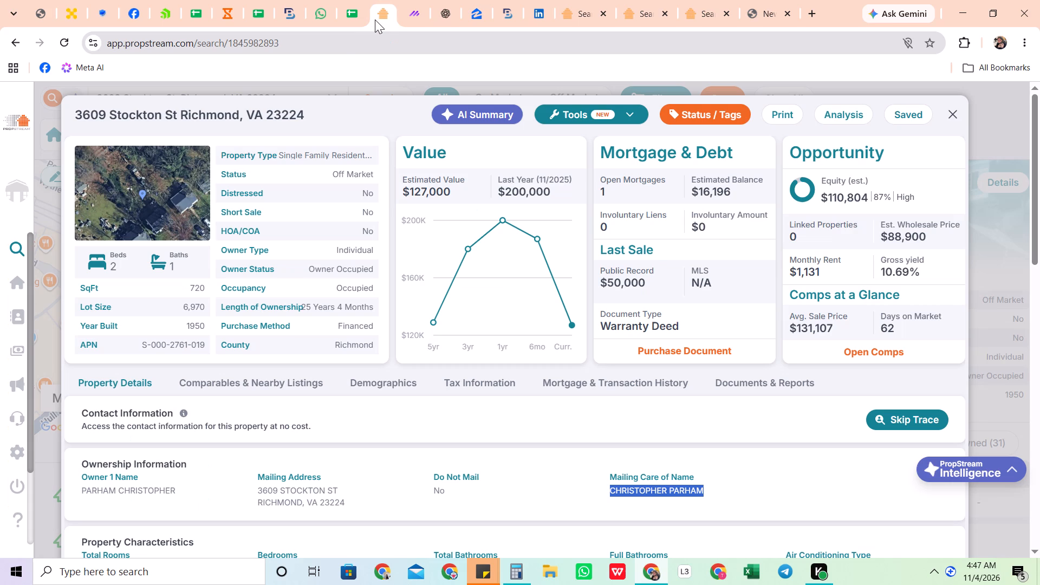
left_click(957, 111)
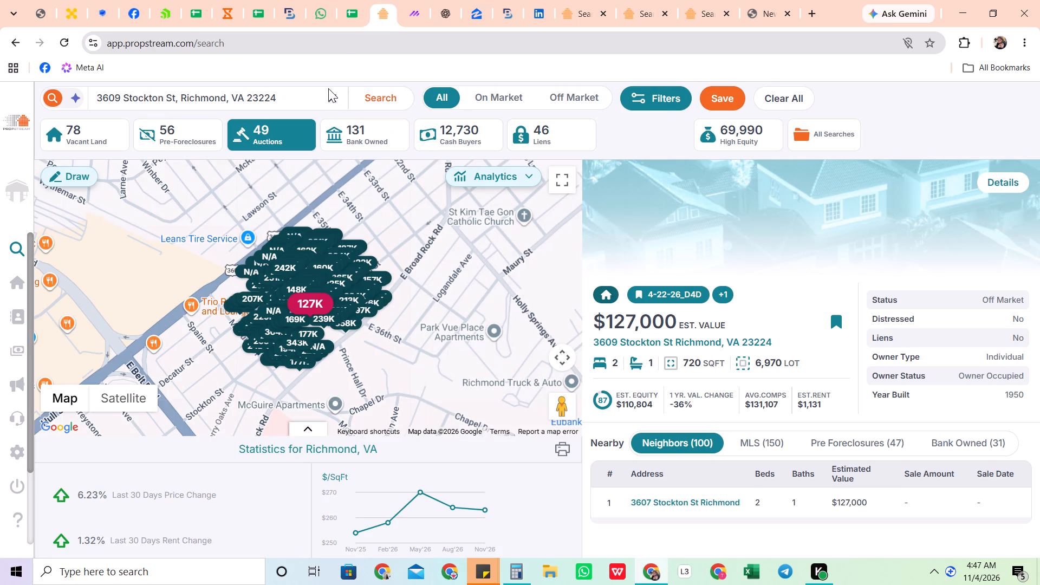
left_click(330, 94)
left_click(281, 94)
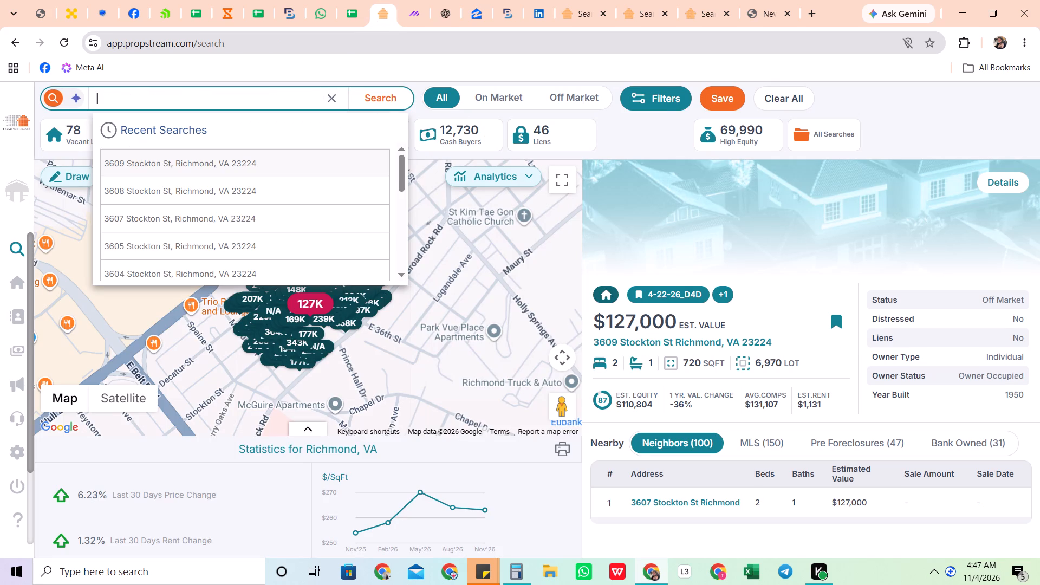
key("ctrl+v")
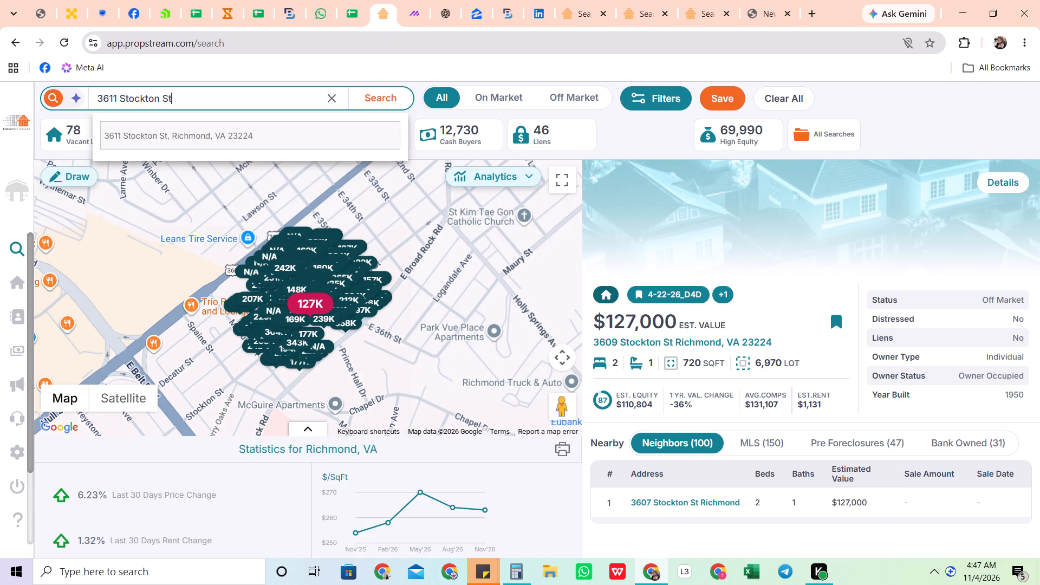
left_click(266, 126)
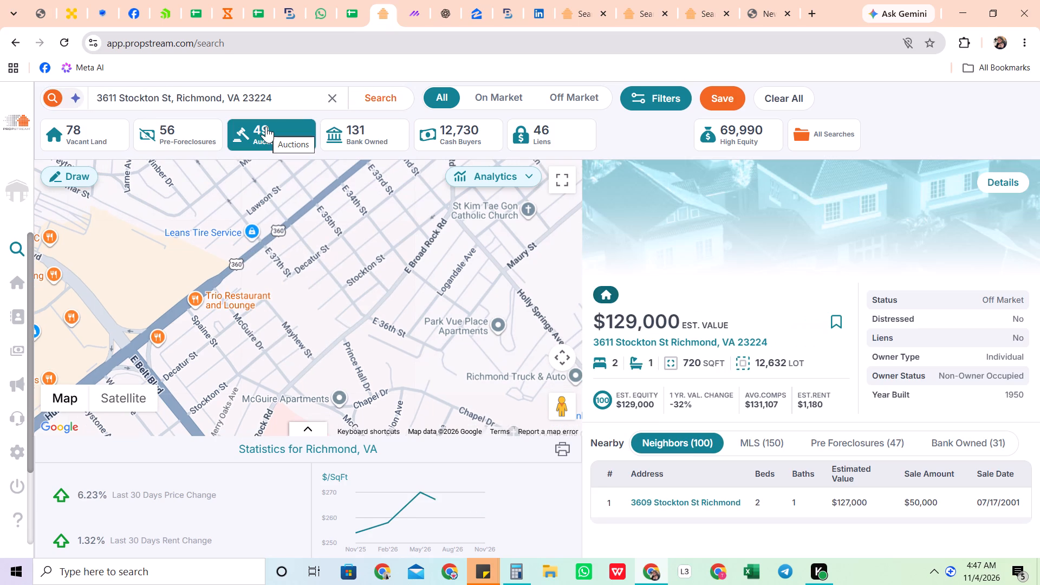
left_click(641, 348)
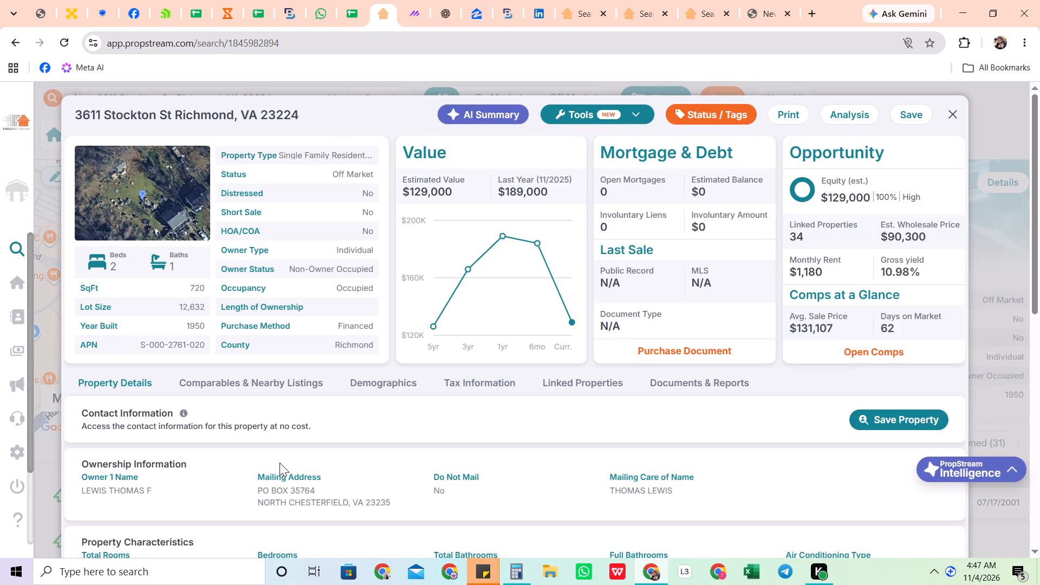
Copy the owner's mailing address from the PropStream record into the Owner Mailing Address cell in row 1471 of the KD Property Master Database.
left_click_drag(255, 493, 381, 517)
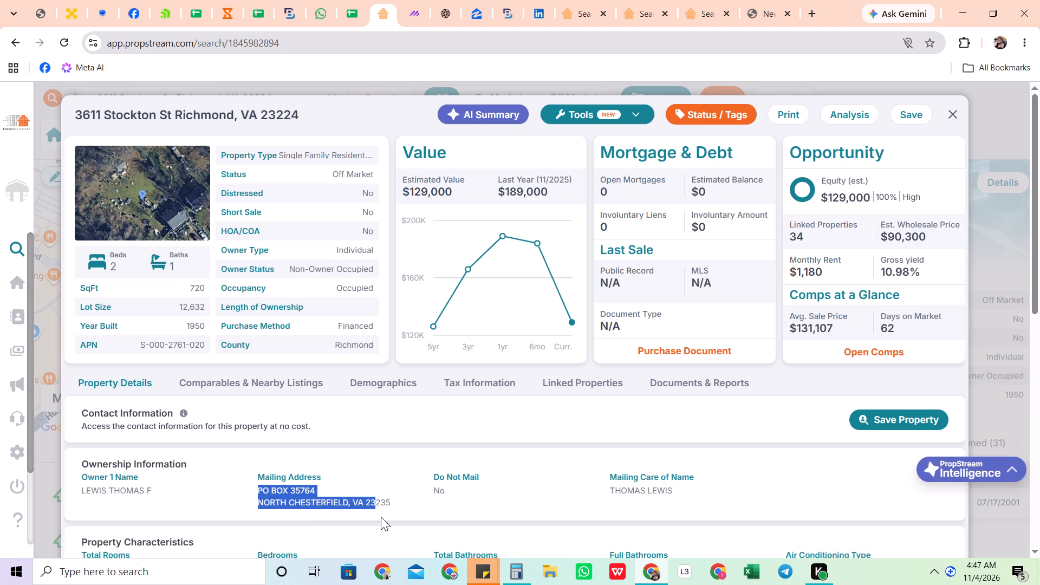
left_click_drag(381, 517, 396, 518)
key("ctrl+c")
left_click(356, 12)
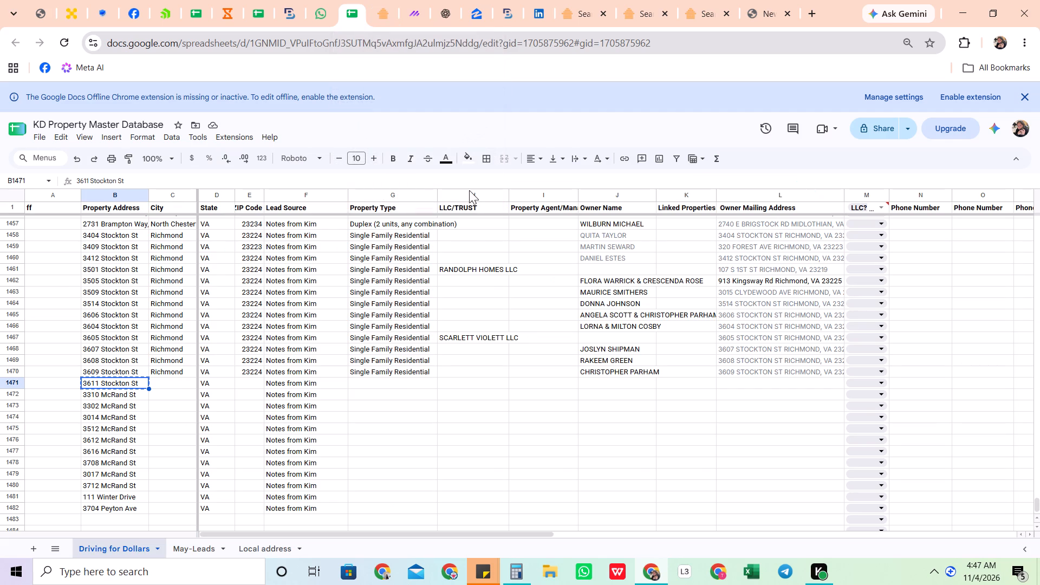
left_click(738, 381)
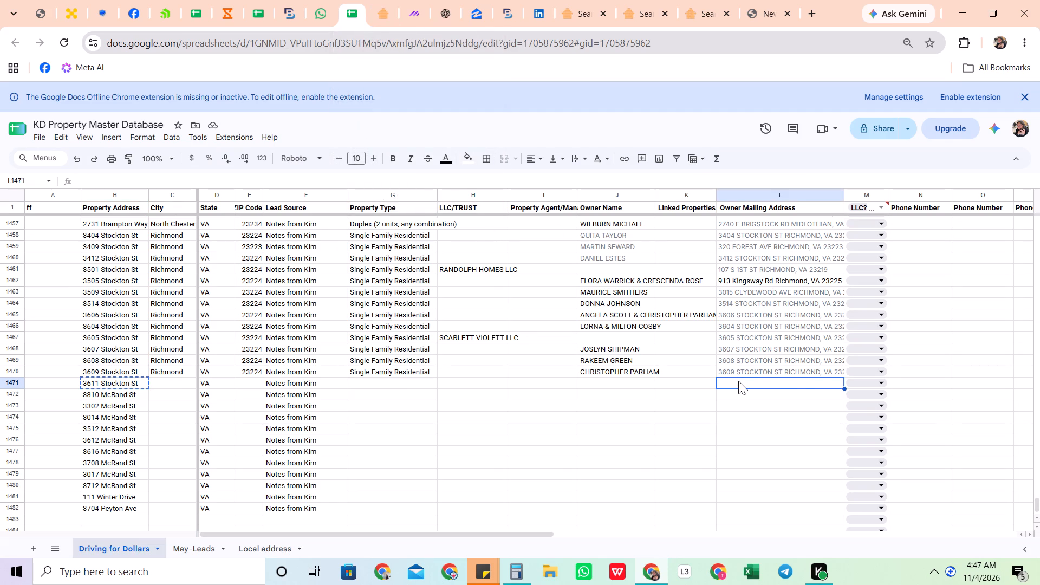
key("ctrl+v")
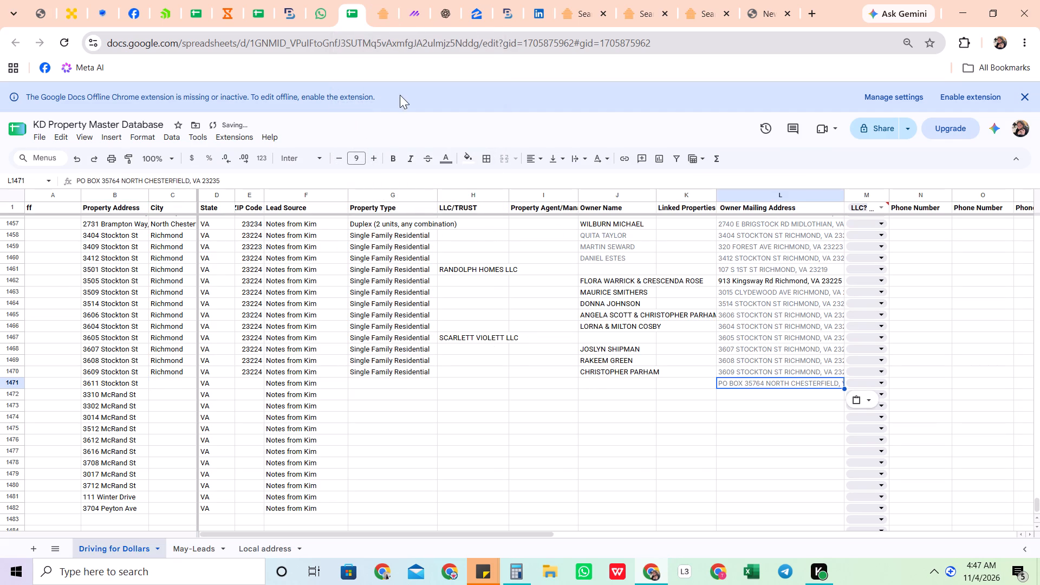
Copy the Mailing Care of Name from the PropStream record into the Owner Name cell in row 1471 of the KD Property Master Database.
left_click(383, 15)
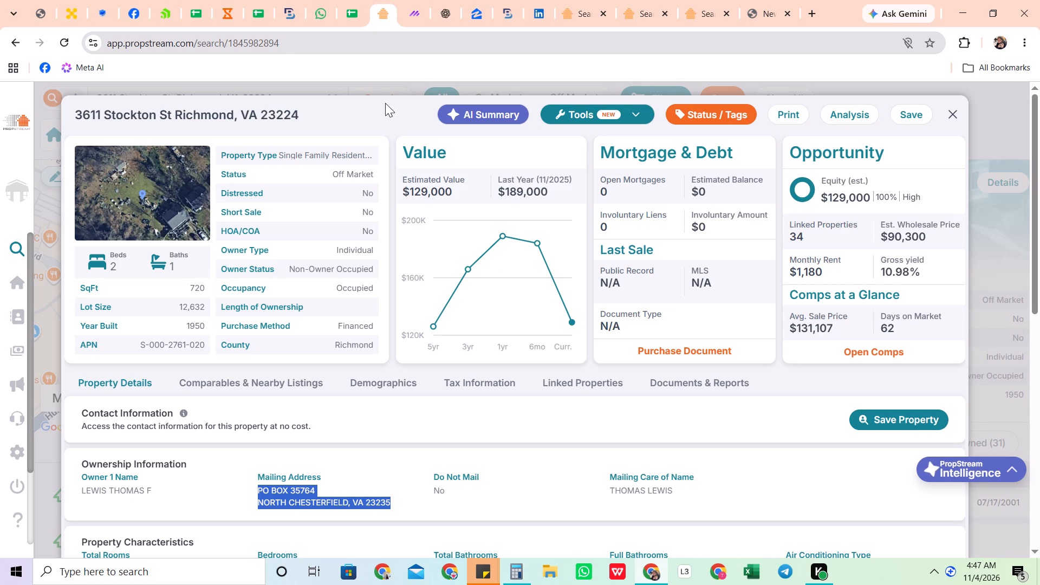
left_click(452, 336)
left_click_drag(608, 490, 690, 497)
key("ctrl+c")
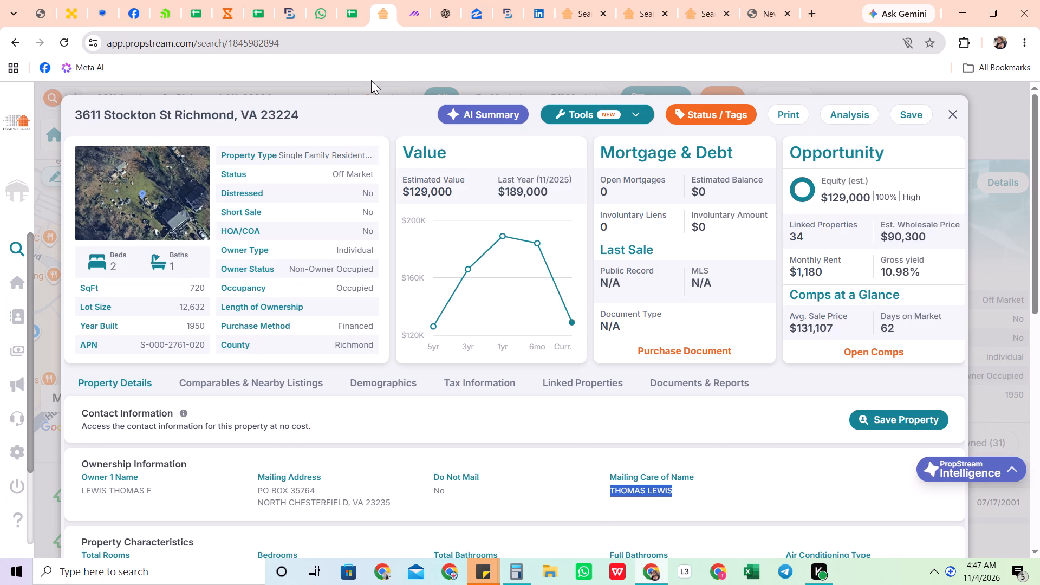
left_click(346, 10)
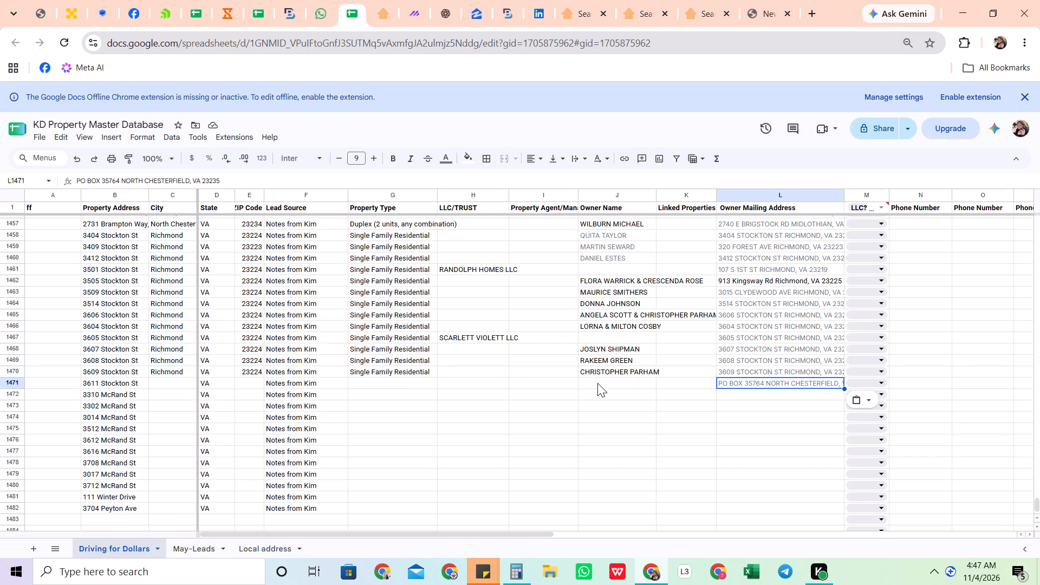
double_click(597, 383)
key("ctrl+v")
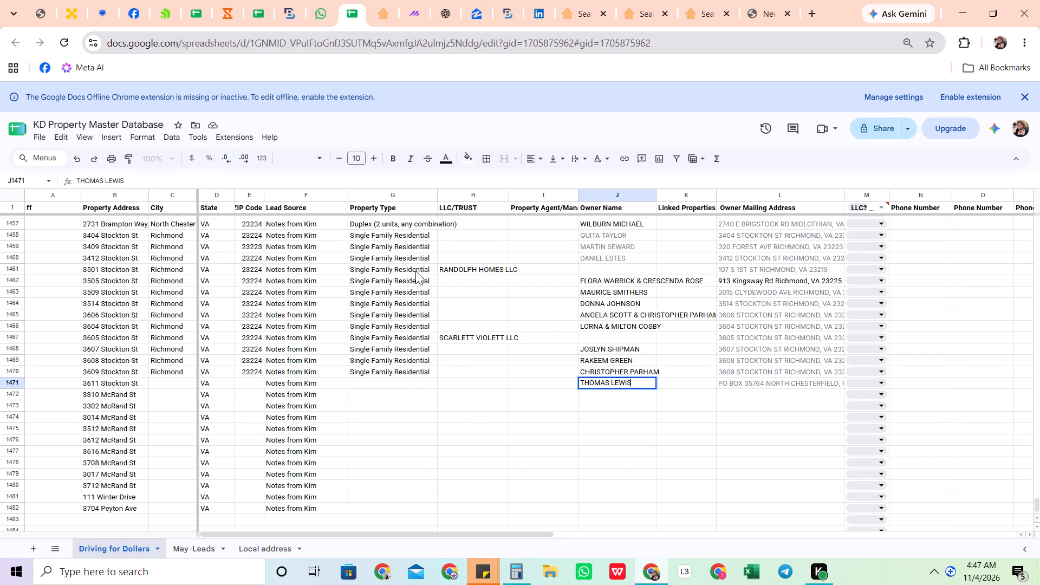
Fill in row 1471 with Single Family Residential as Property Type, 23224 as ZIP Code and Richmond as City.
left_click(385, 21)
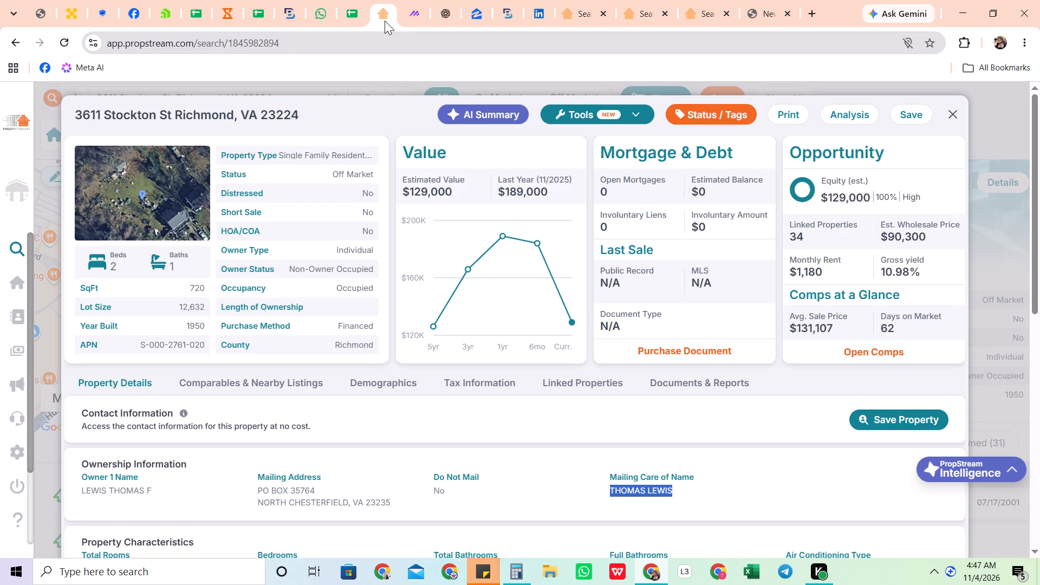
left_click(352, 21)
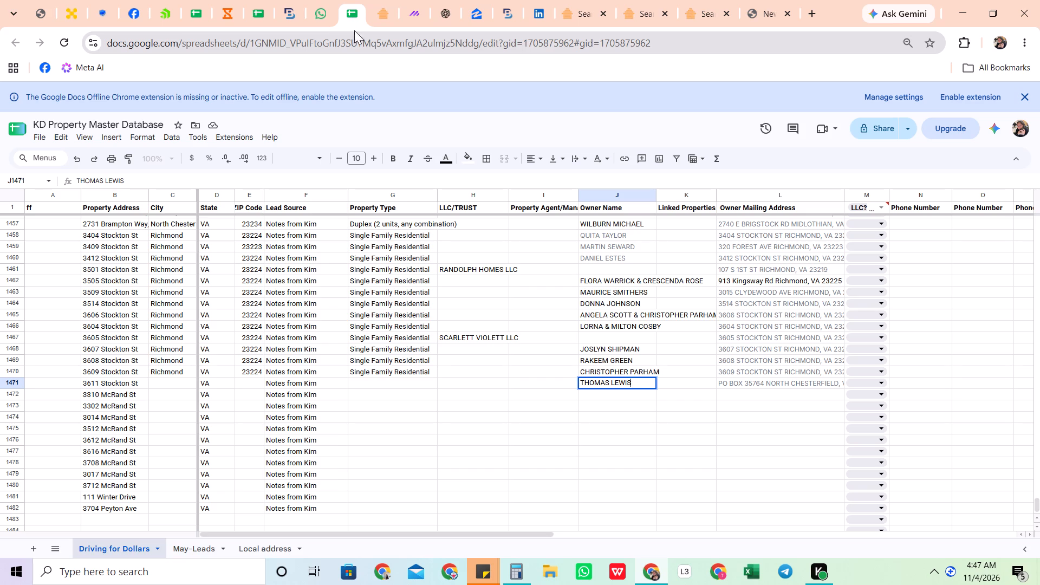
left_click(406, 385)
key("shift+s")
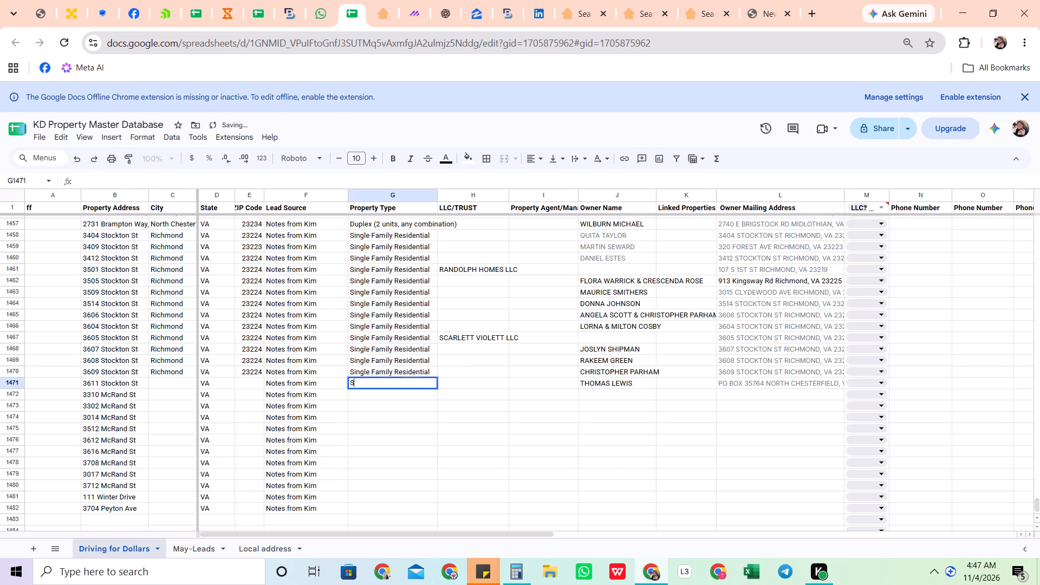
left_click(258, 382)
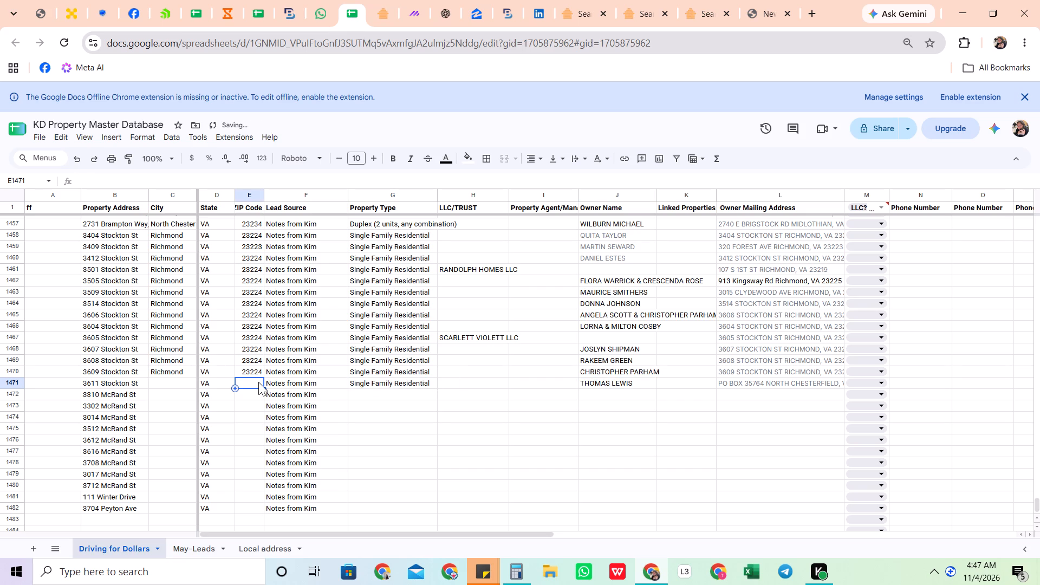
type("23224")
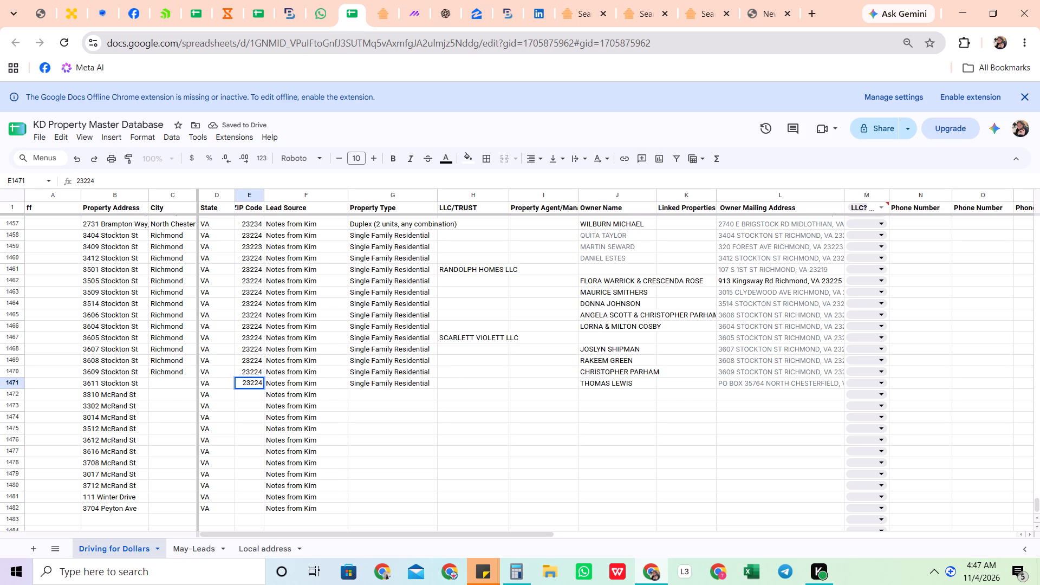
left_click(180, 389)
key("shift+r")
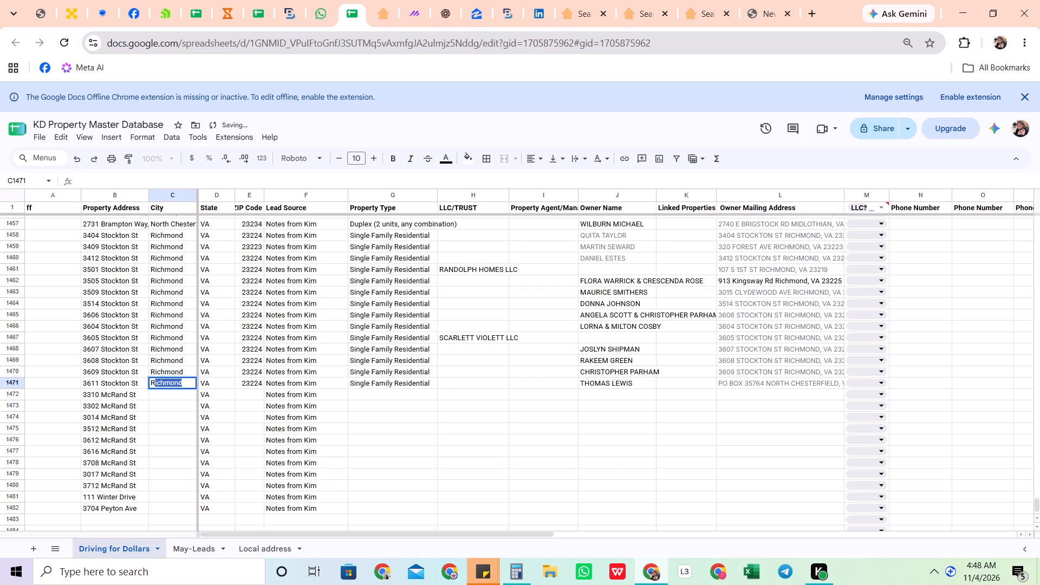
Copy the property address from row 1472, search for it in PropStream and open the matching Richmond, VA property record.
left_click(123, 395)
key("ctrl+c")
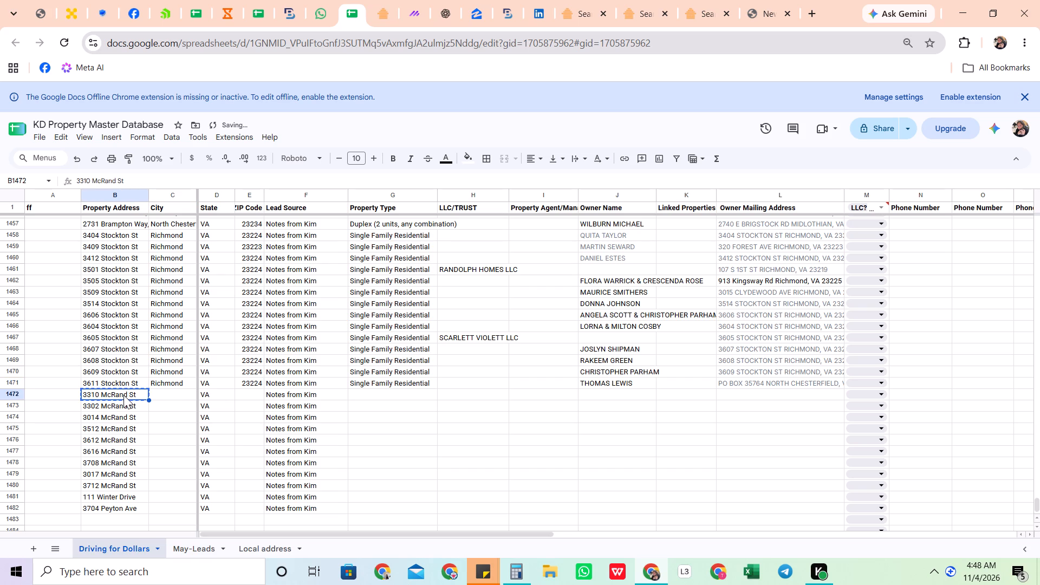
left_click(378, 20)
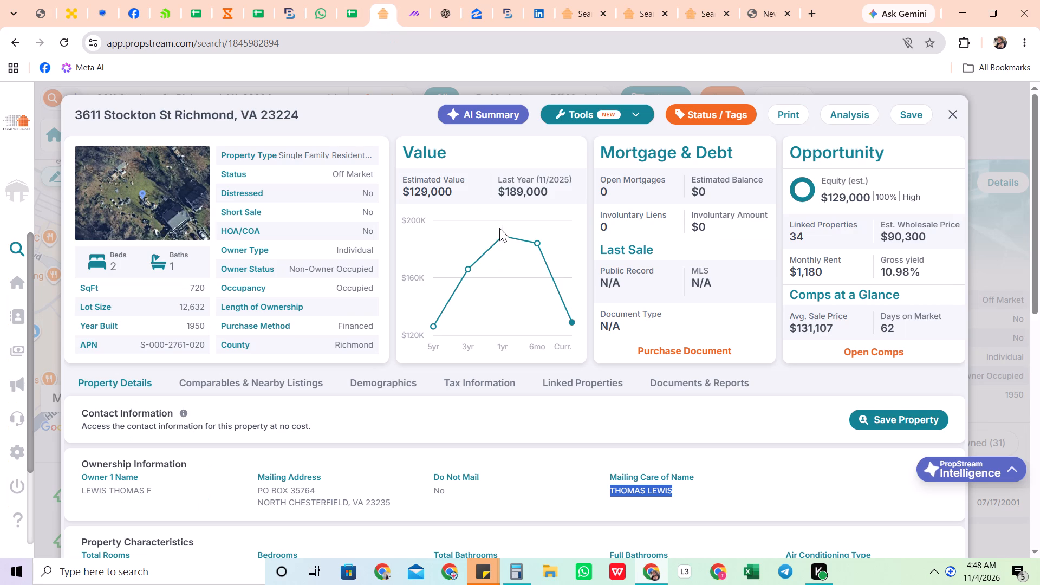
left_click(954, 110)
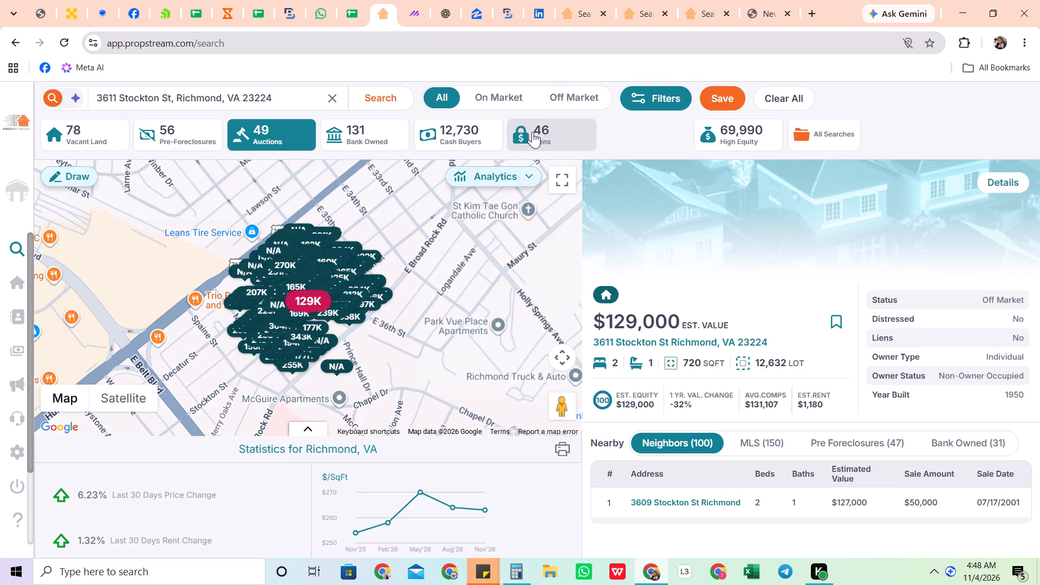
left_click(331, 96)
left_click(263, 104)
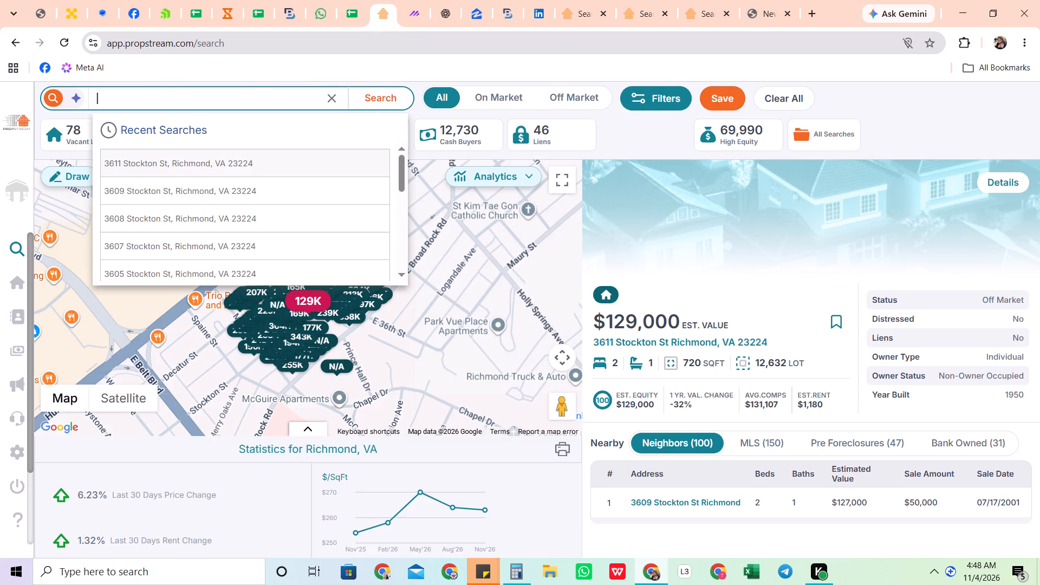
key("ctrl+v")
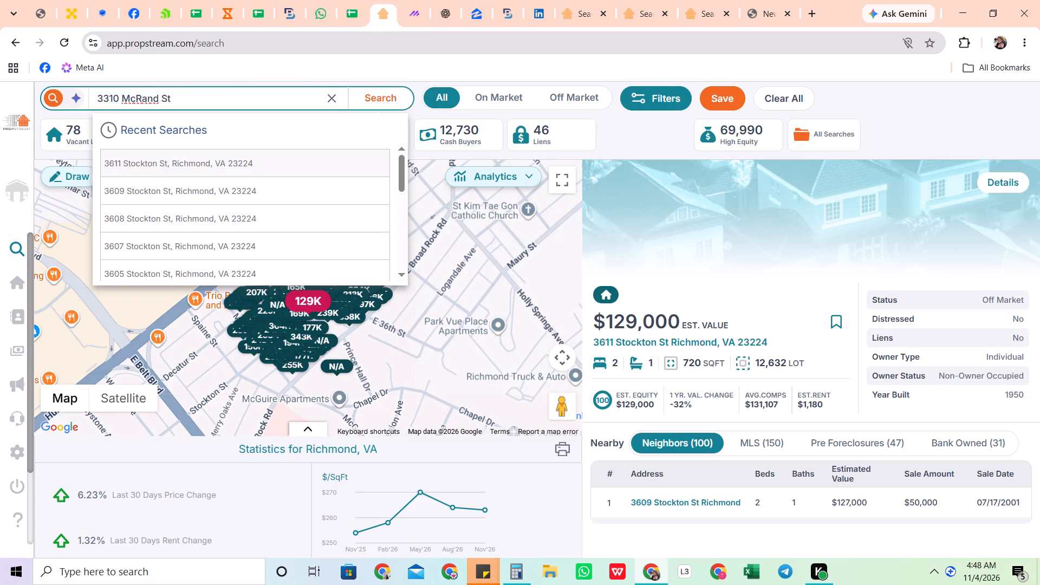
left_click(245, 136)
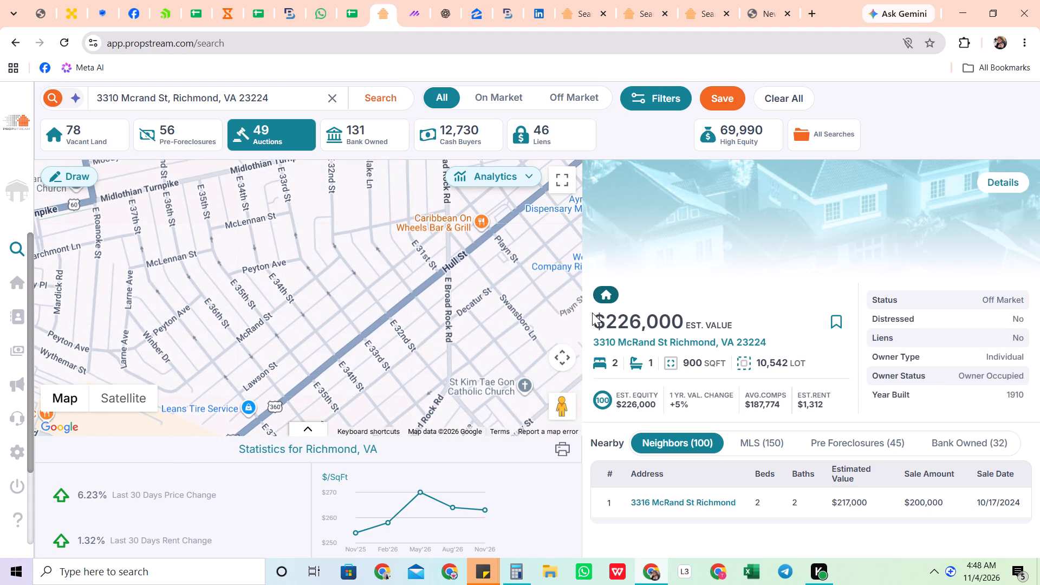
left_click(616, 344)
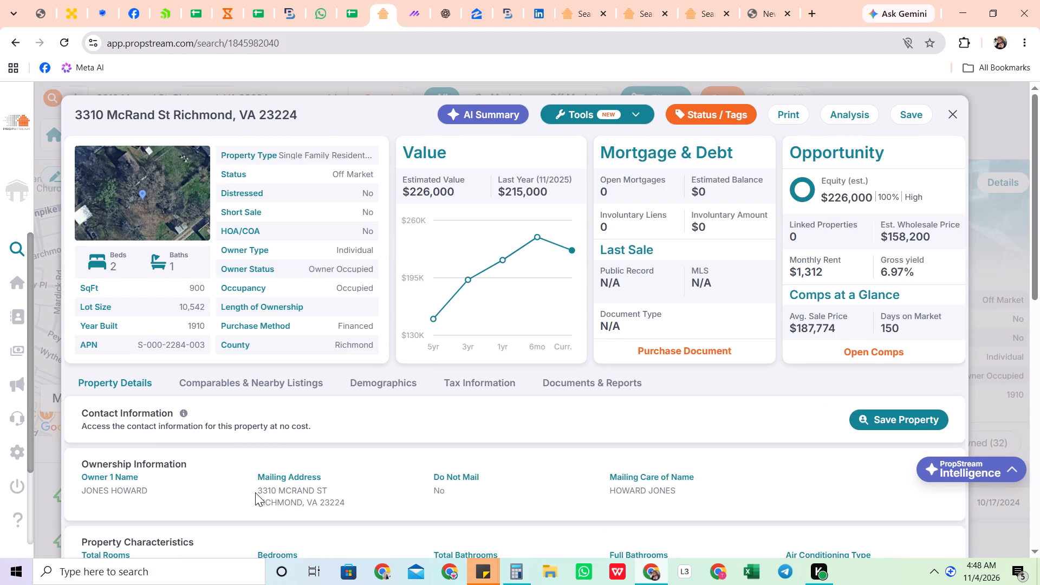
Copy the owner's mailing address from the PropStream record into the Owner Mailing Address cell in row 1472 of the KD Property Master Database.
left_click_drag(258, 489, 369, 500)
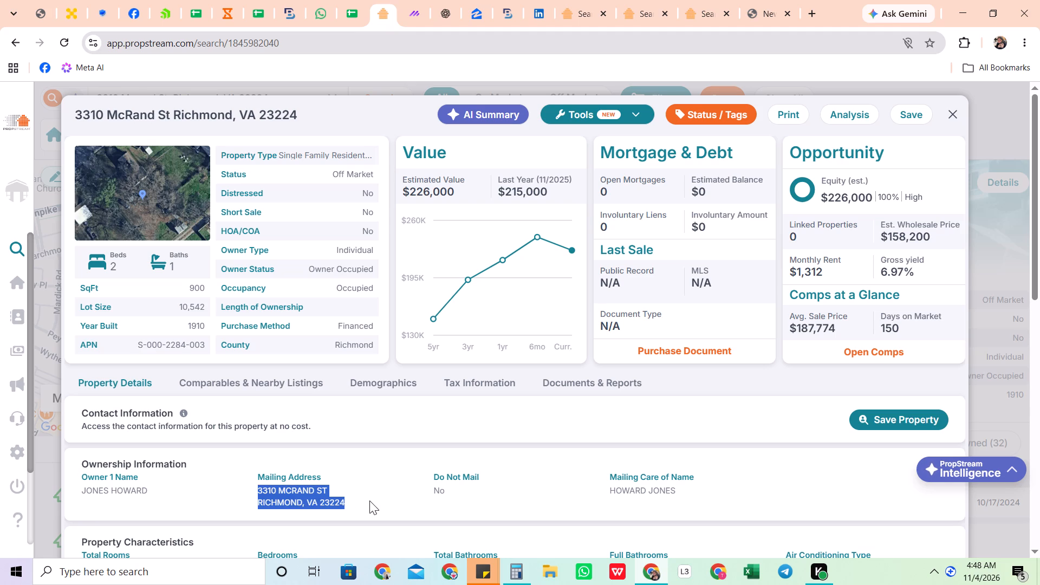
key("ctrl+c")
left_click(350, 15)
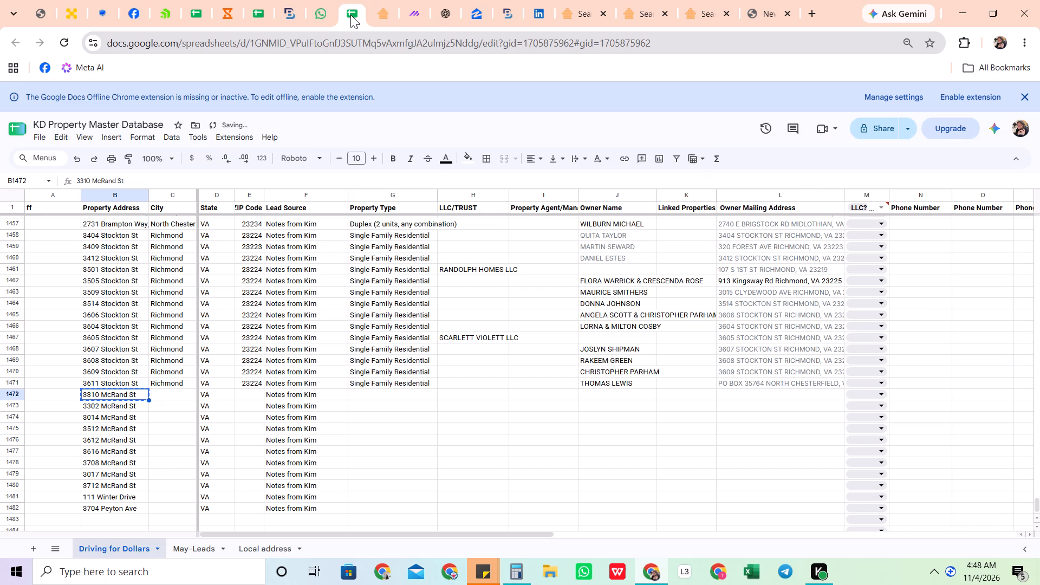
left_click(744, 391)
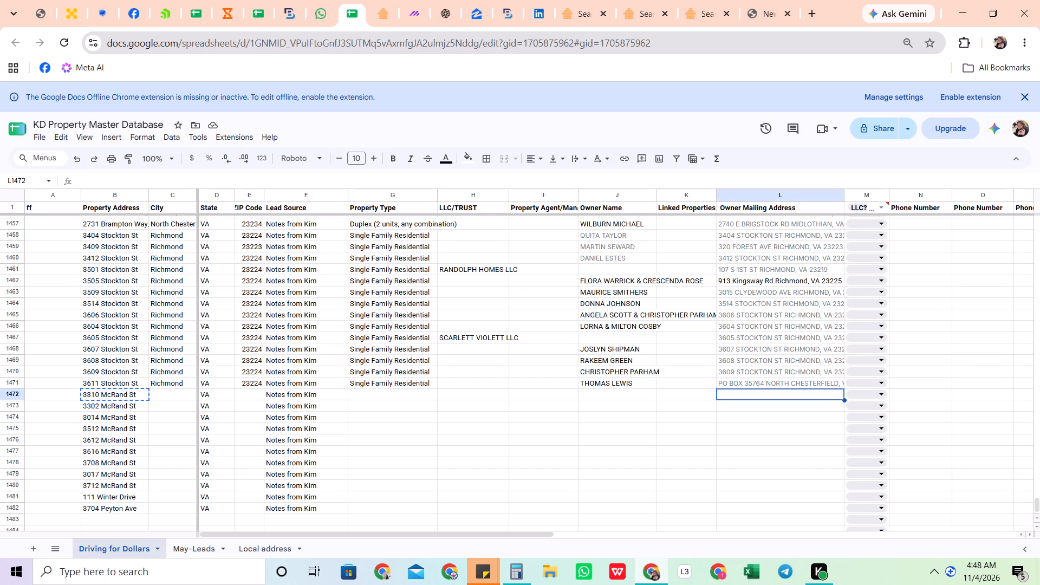
left_click(744, 391, "ctrl")
key("ctrl+v")
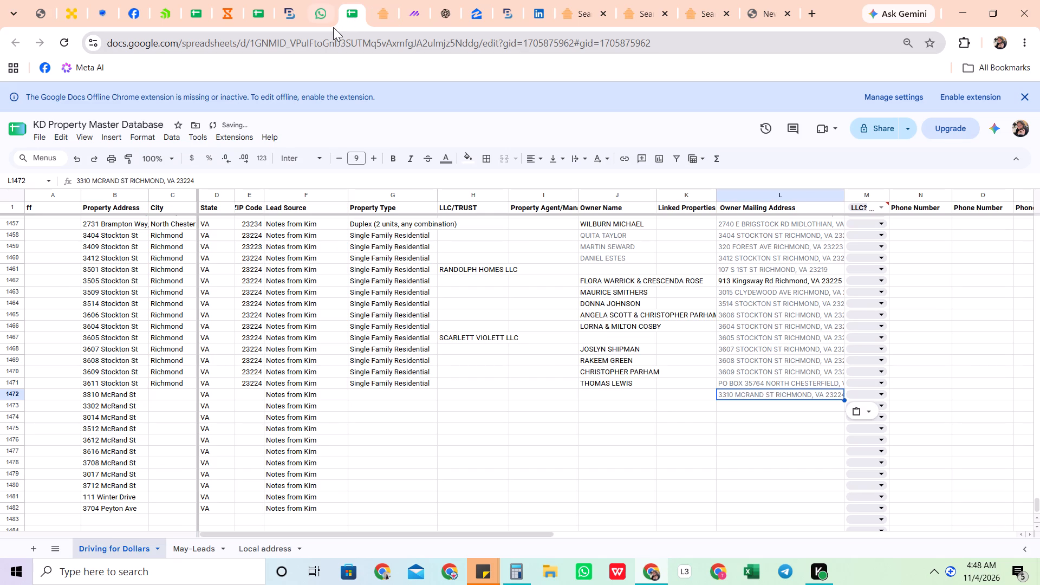
Copy the Mailing Care of Name from the PropStream record into the Owner Name cell in row 1472 of the KD Property Master Database.
left_click(372, 11)
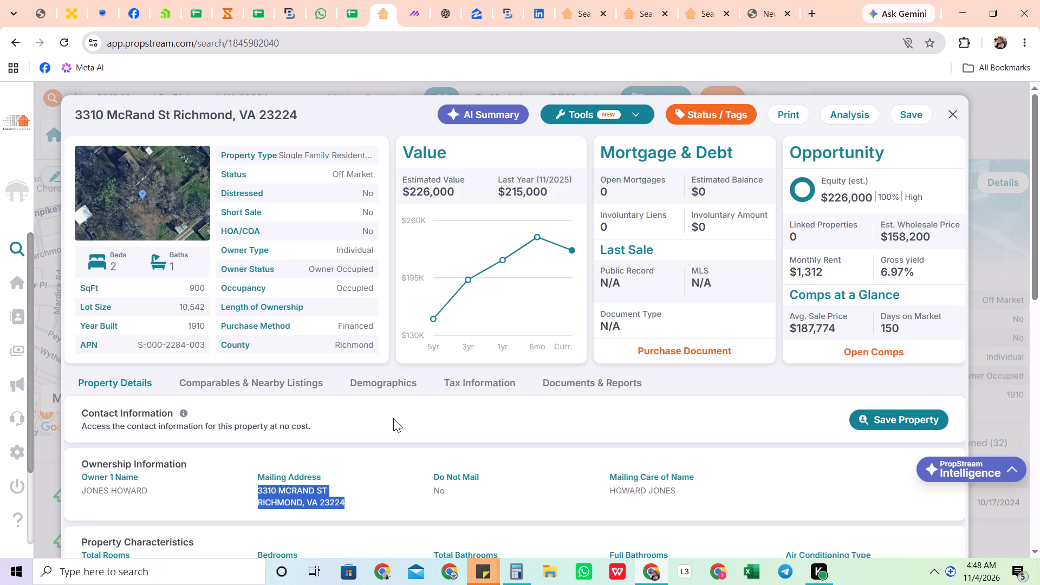
left_click_drag(605, 492, 693, 499)
key("ctrl+c")
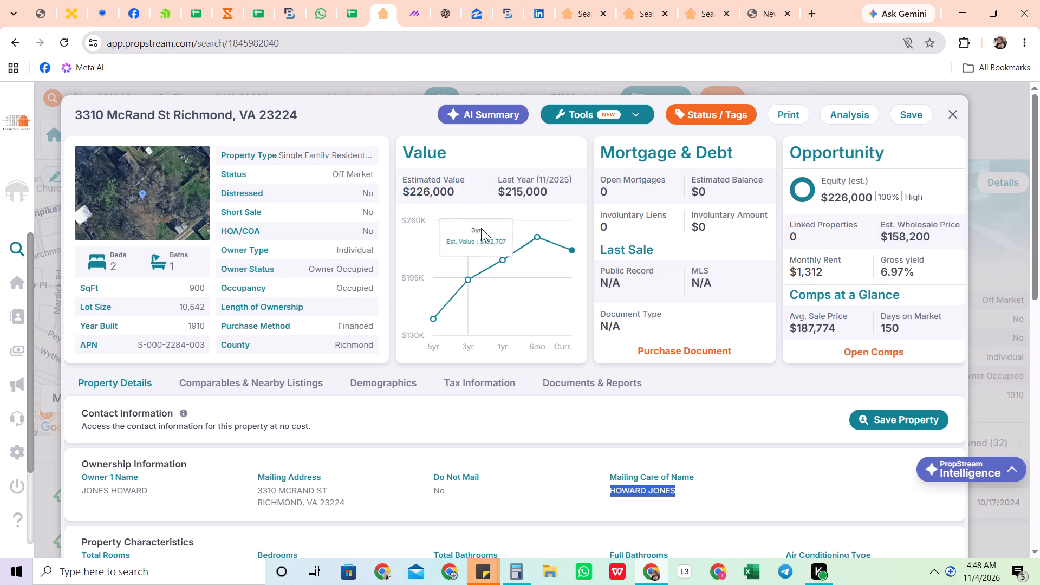
left_click(357, 19)
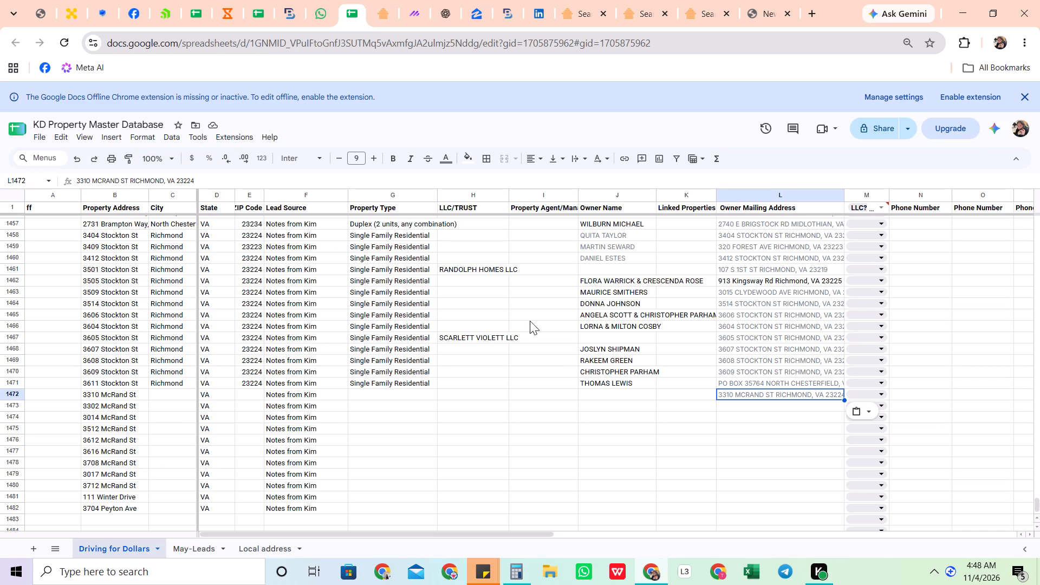
triple_click(597, 399)
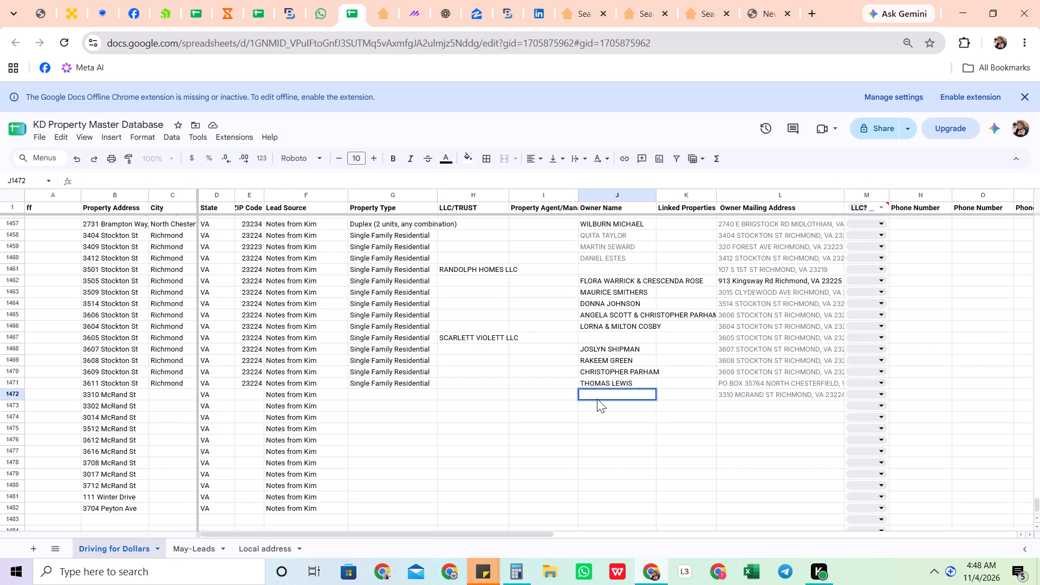
key("ctrl+v")
left_click(602, 385)
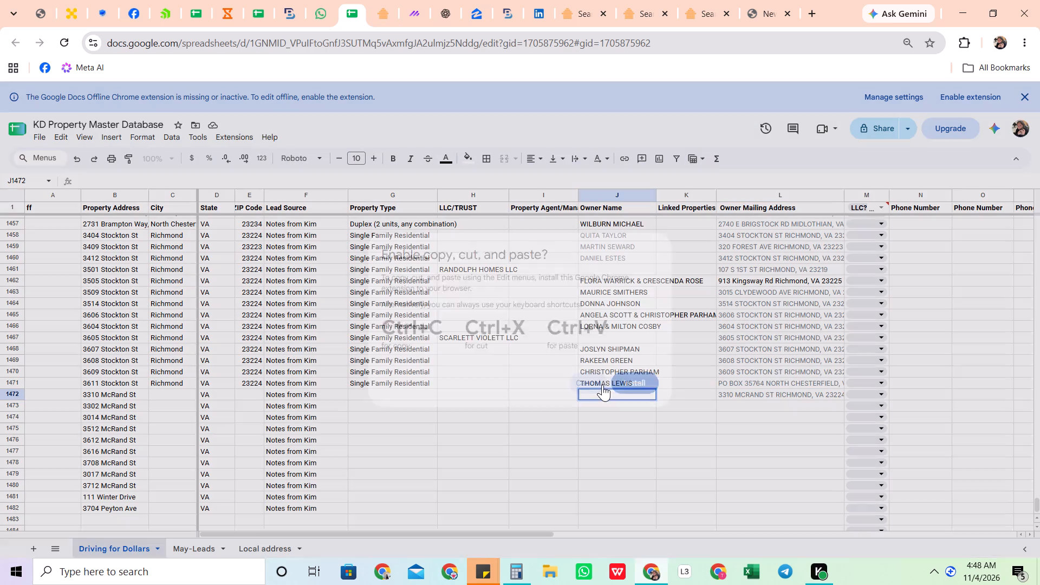
key("ctrl+v")
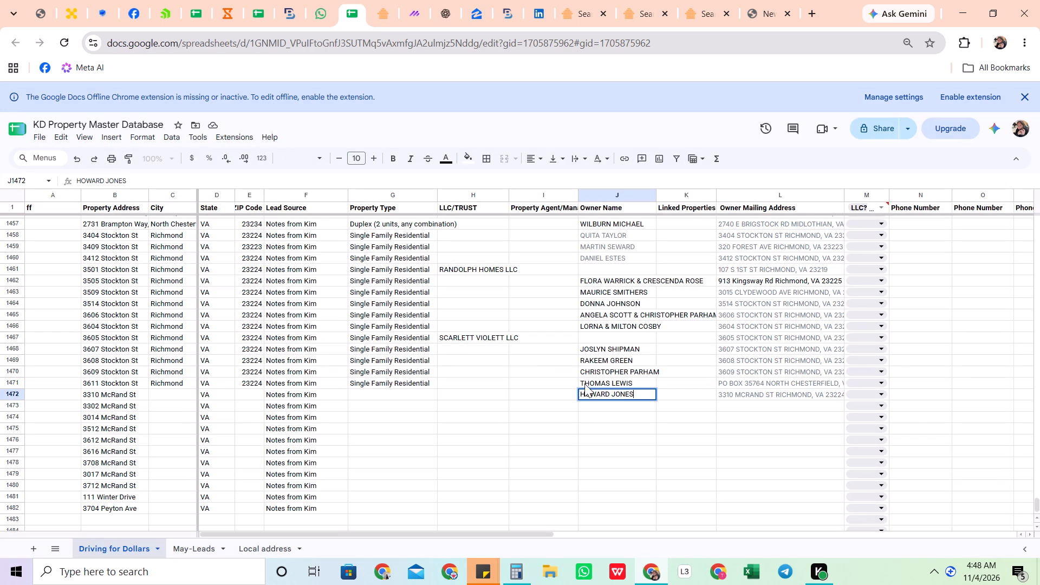
Fill in row 1472 with Single Family Residential as Property Type, 23224 as ZIP Code and Richmond as City.
left_click(392, 19)
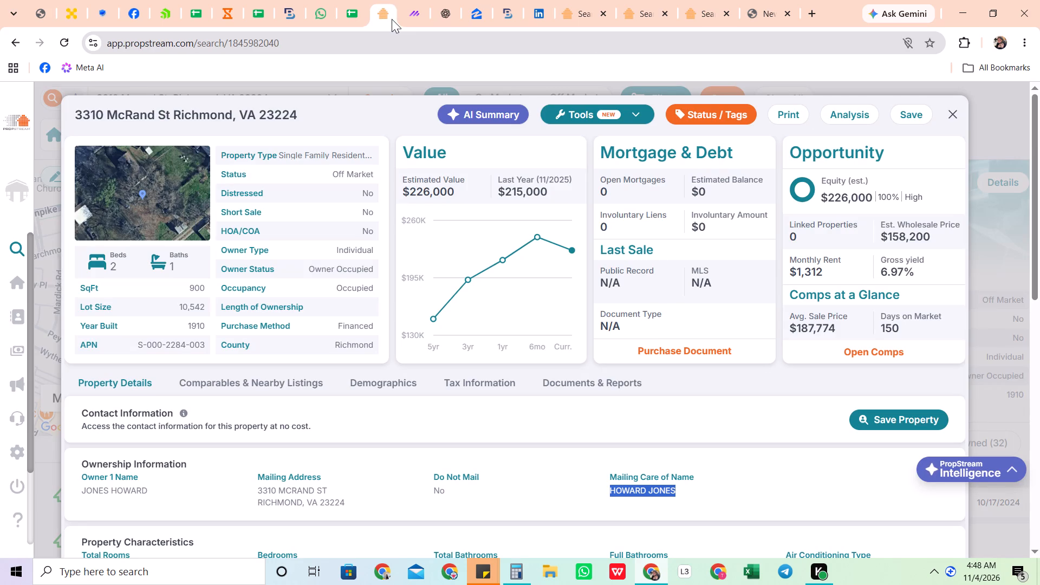
left_click(357, 12)
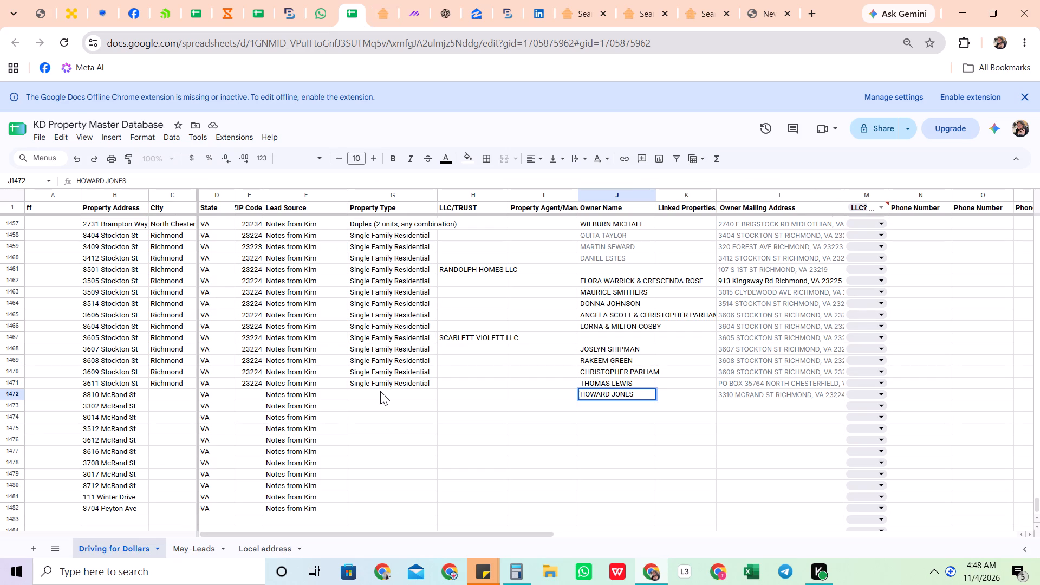
left_click(380, 391)
key("shift+s")
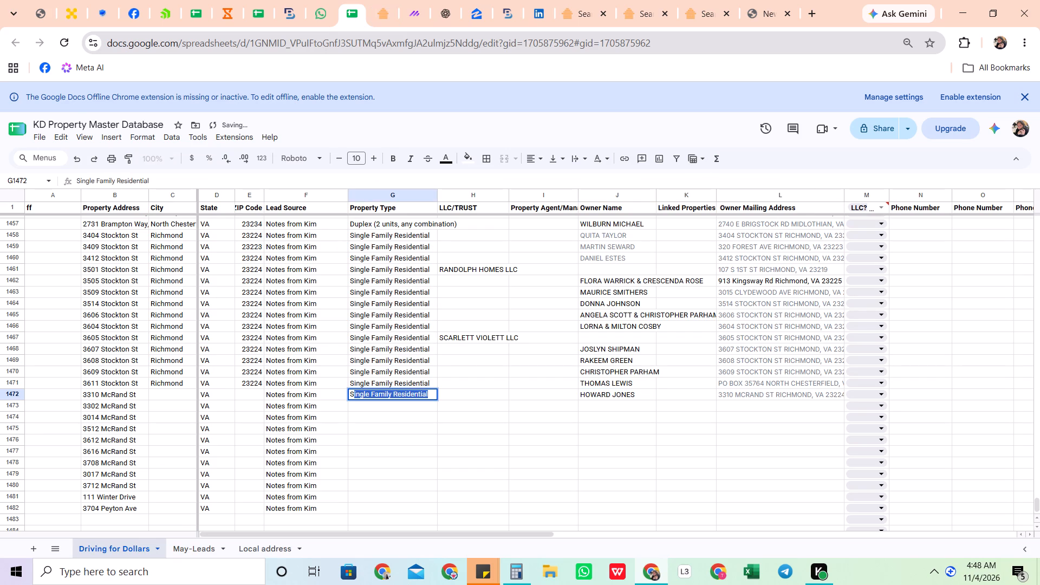
left_click(253, 397)
type("23224")
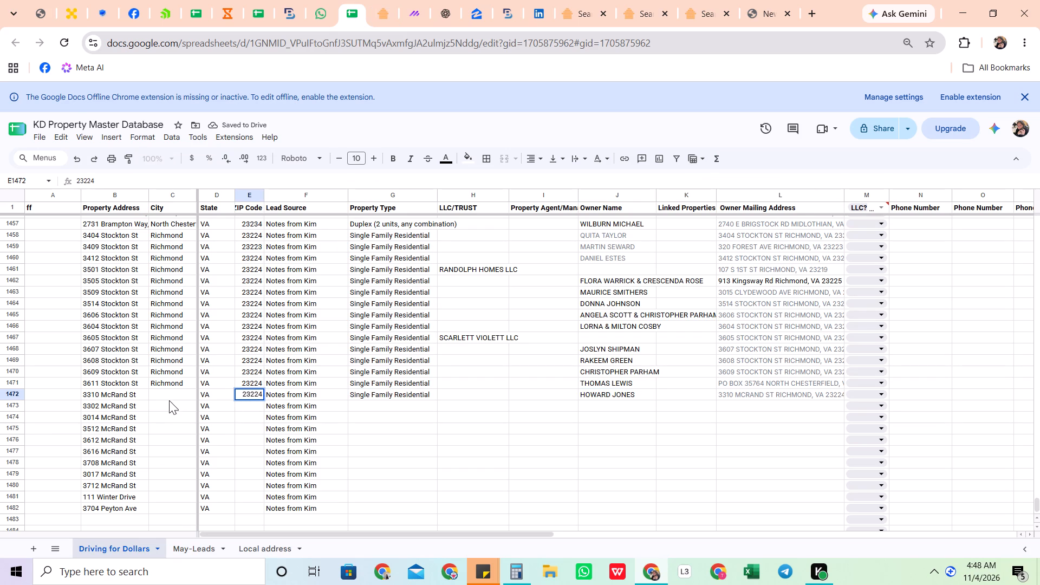
left_click(171, 395)
key("shift+r")
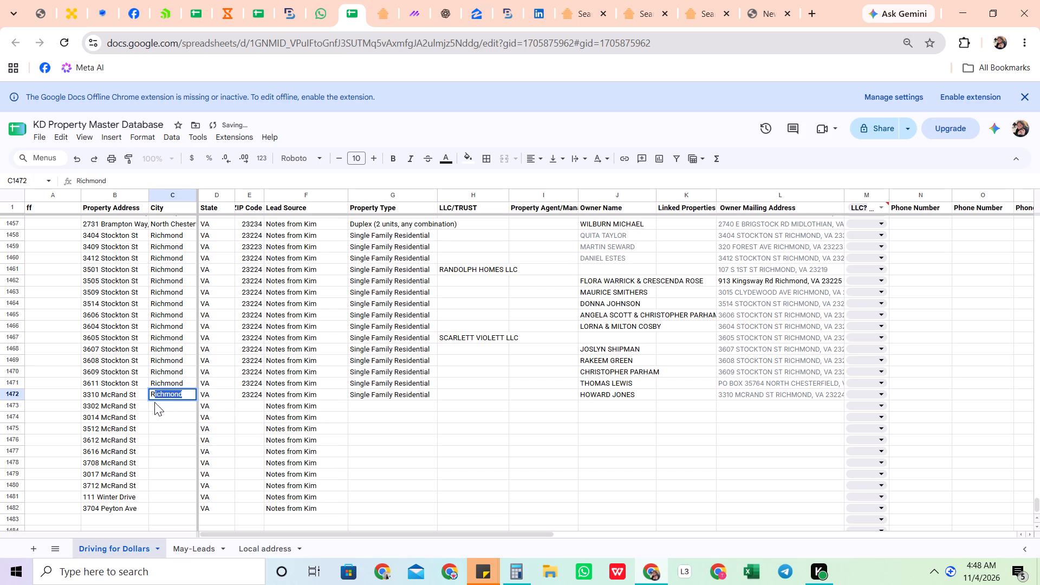
Search PropStream for the property address from row 1473, also trying the street name spelled "Mc Rand", and return to the KD Property Master Database.
left_click(133, 405)
key("ctrl+c")
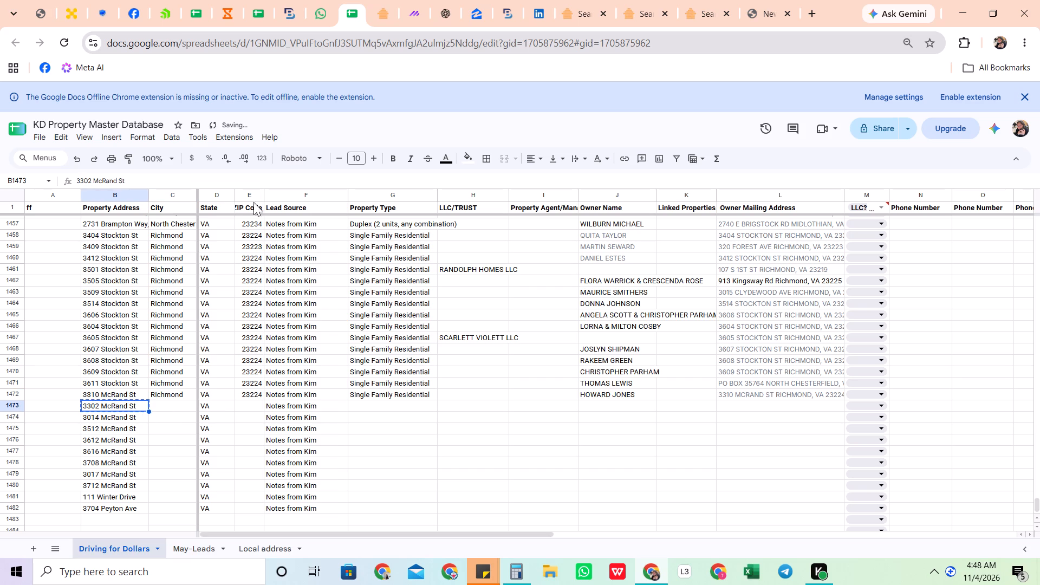
left_click(384, 18)
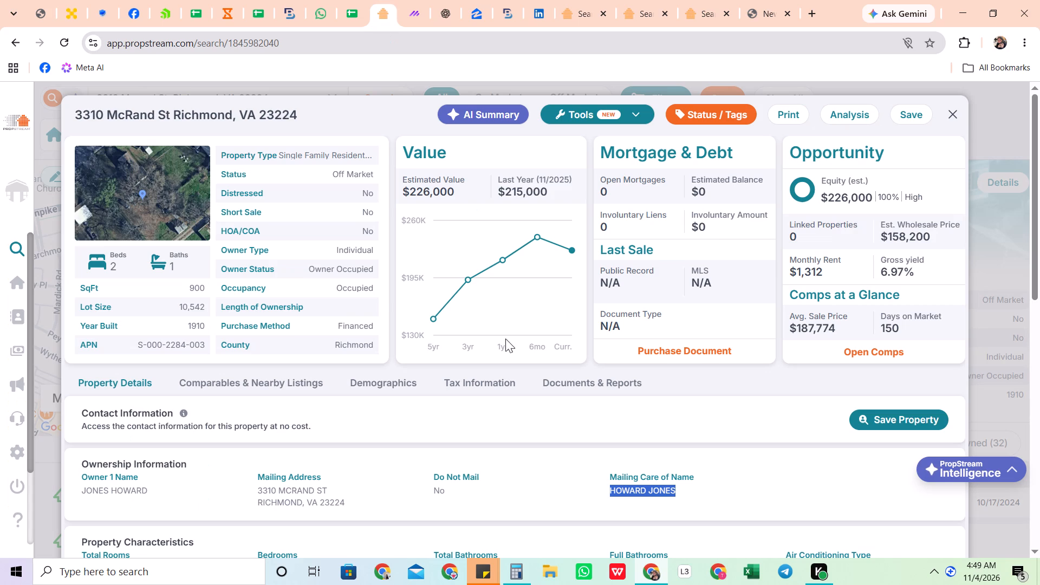
left_click(952, 109)
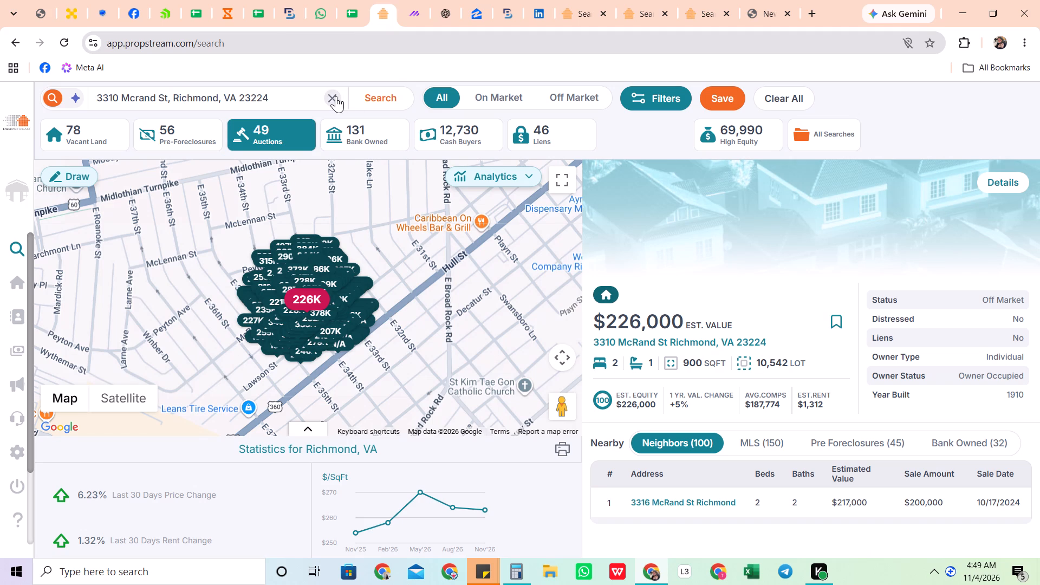
left_click(336, 96)
left_click(282, 95)
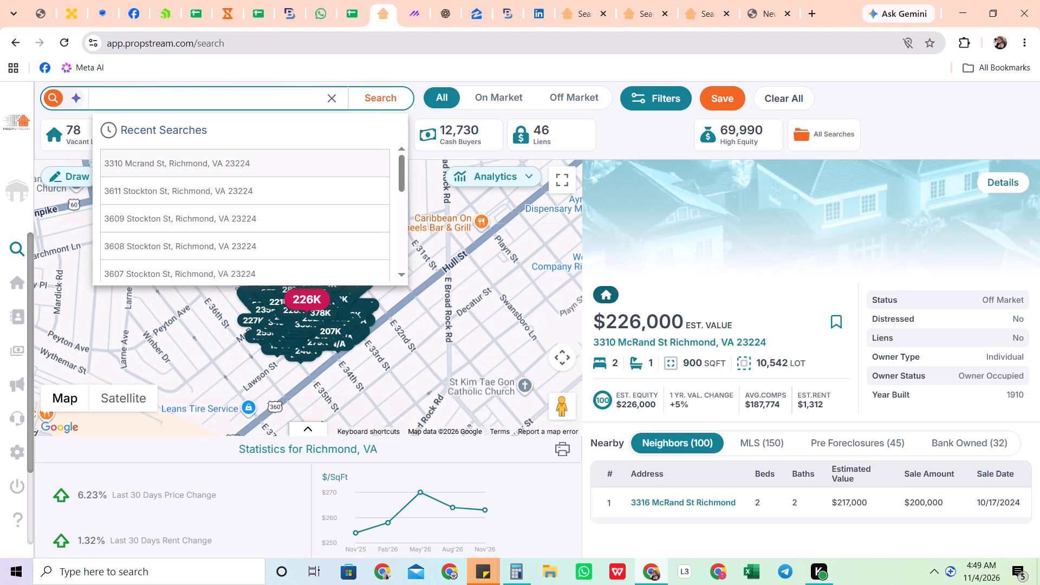
key("ctrl+v")
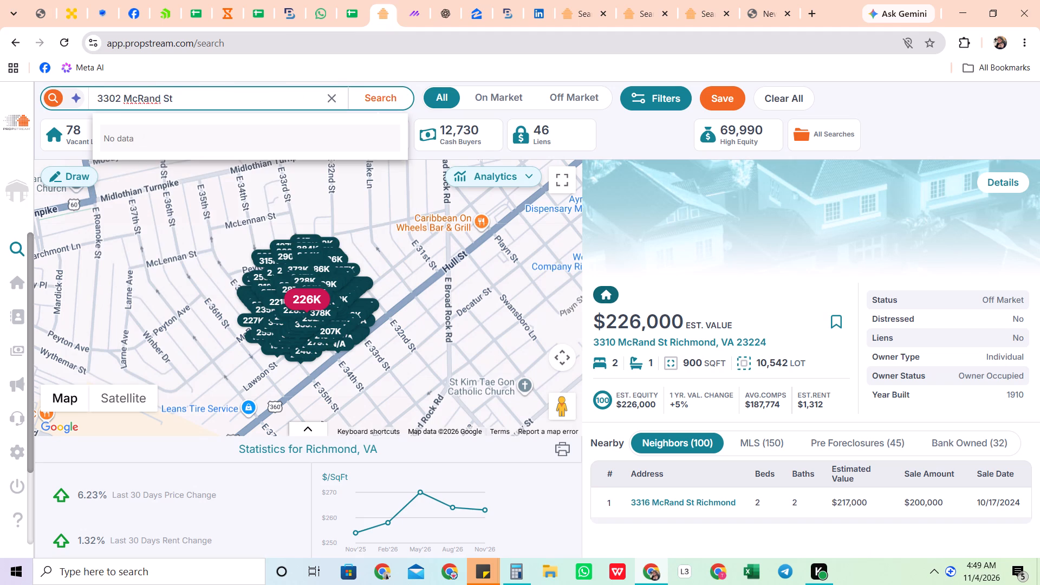
left_click(137, 97)
key("space")
left_click(345, 15)
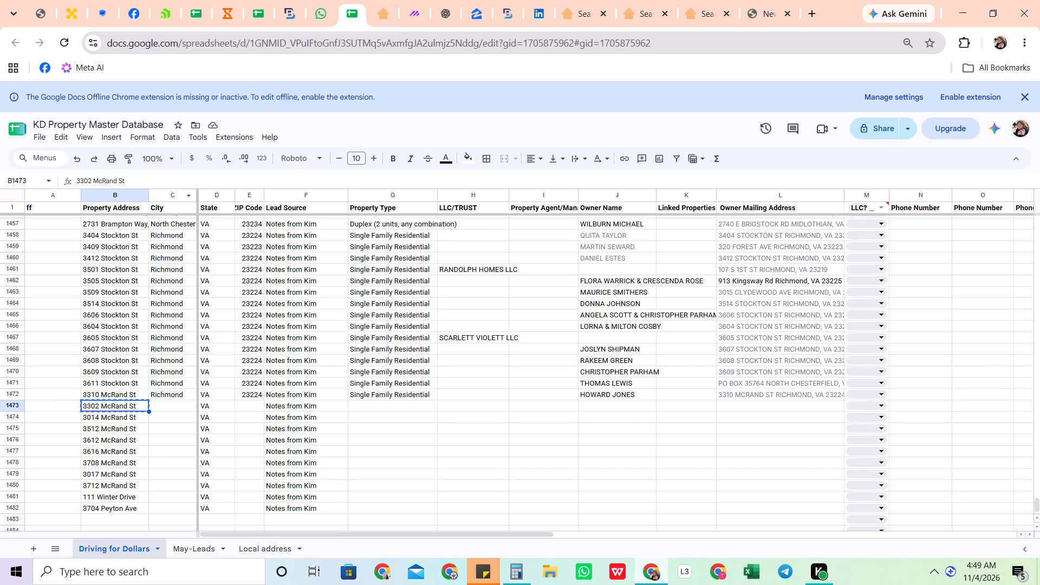
Search PropStream again for the row 1473 property, respelling the street as "McRand" and dropping the "St" suffix.
left_click(375, 19)
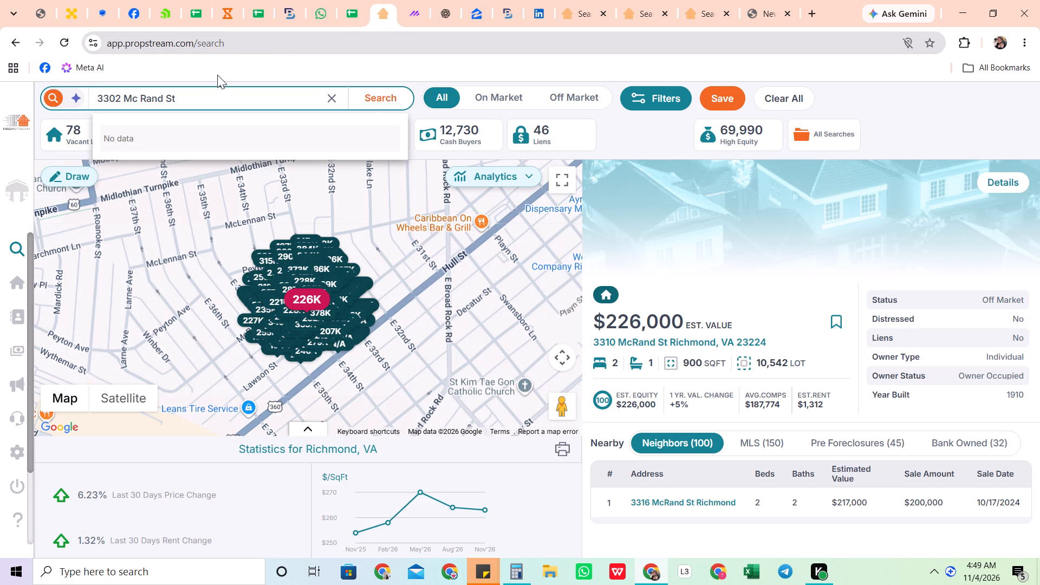
left_click(195, 95)
key("BackSpace")
key("BackSpace")
key("Left")
key("Left")
key("Left")
key("Left")
key("Left")
key("BackSpace")
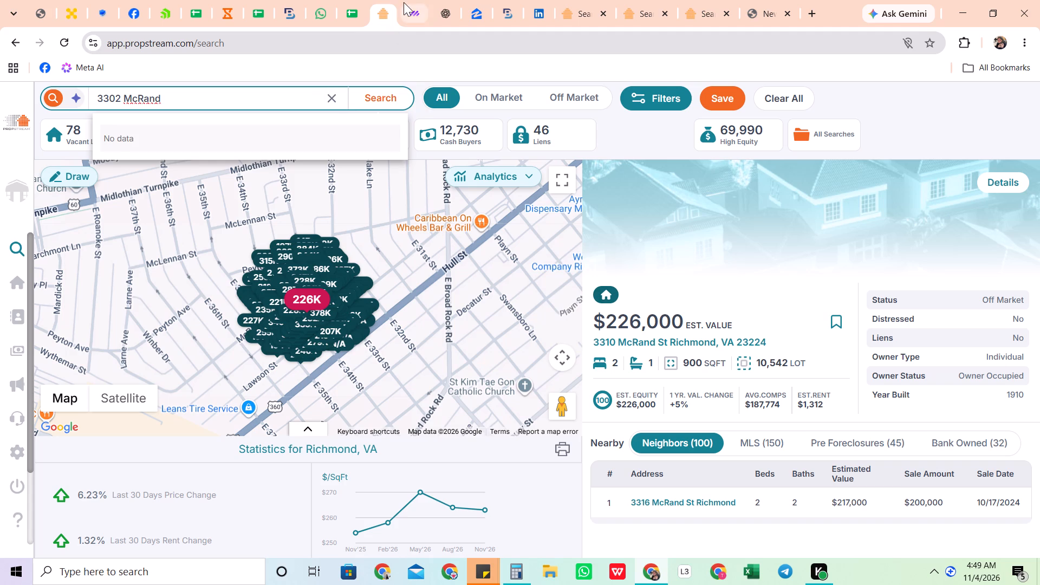
Search PropStream for the property address listed in row 1474 of the KD Property Master Database.
left_click(348, 17)
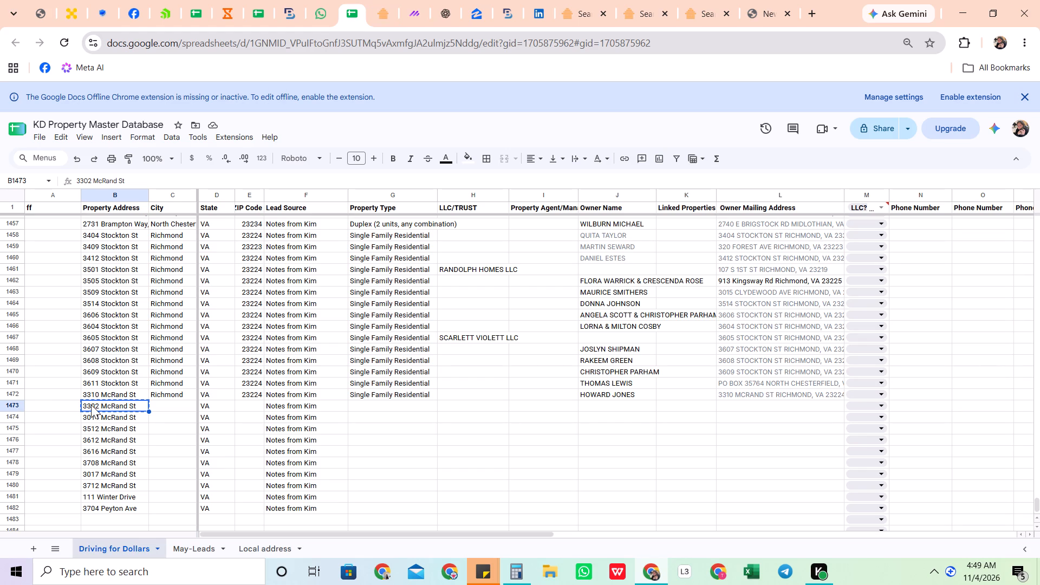
left_click(94, 419)
key("ctrl+c")
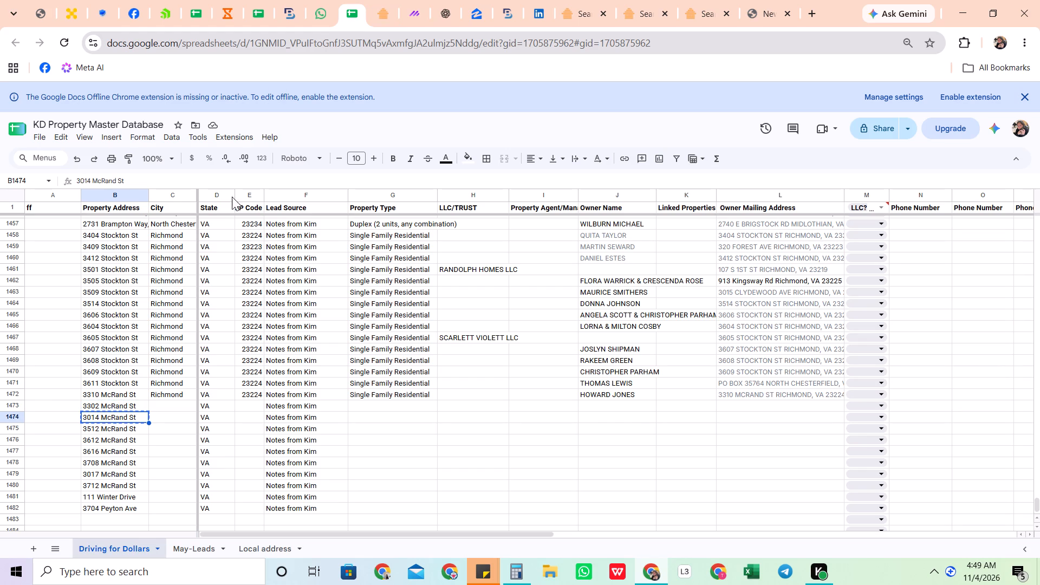
left_click(385, 11)
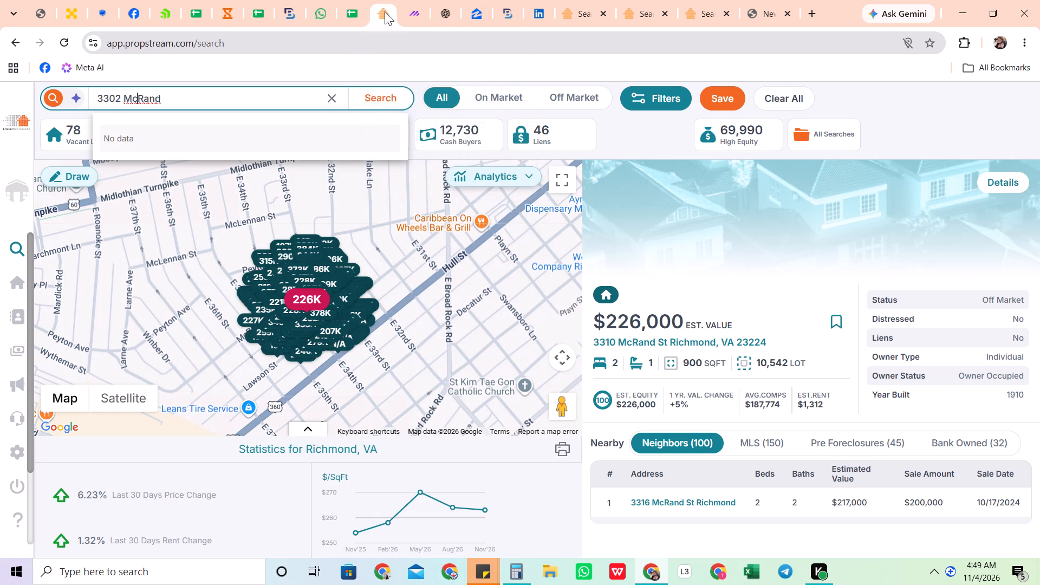
left_click(333, 96)
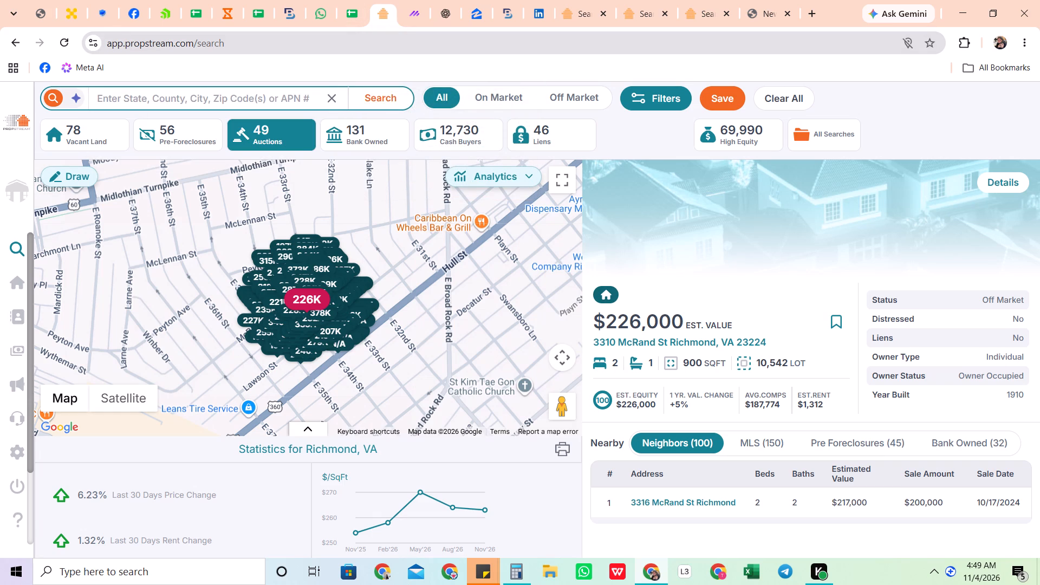
left_click(253, 103)
key("ctrl+v")
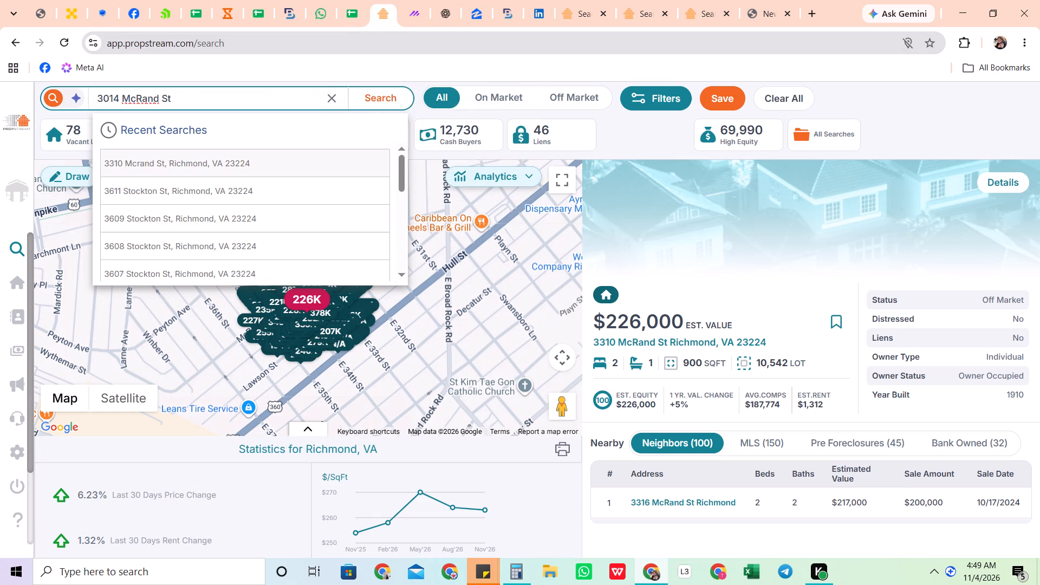
Search PropStream for the property address listed in row 1479 of the KD Property Master Database.
left_click(349, 16)
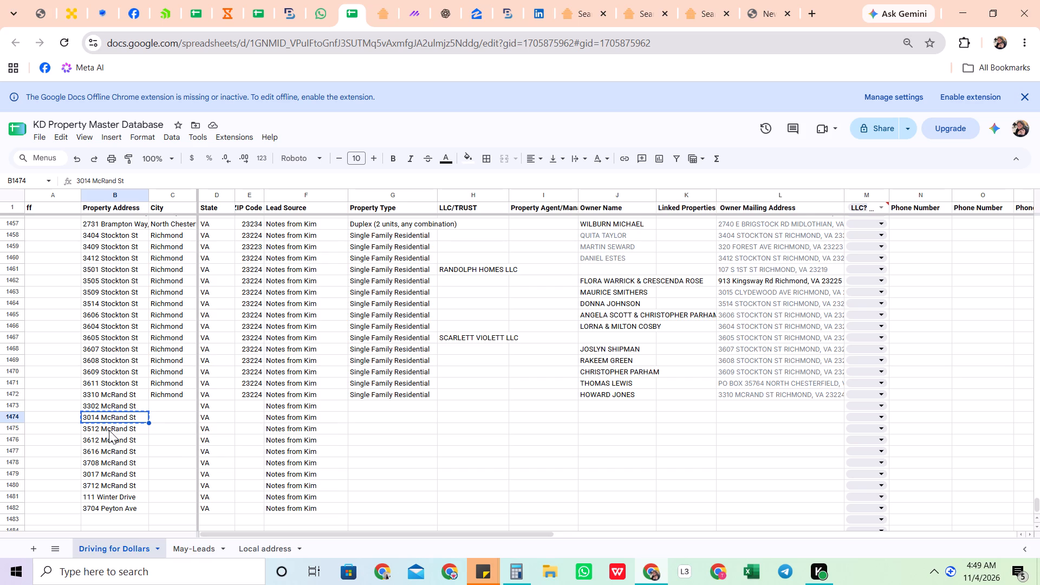
left_click(104, 475)
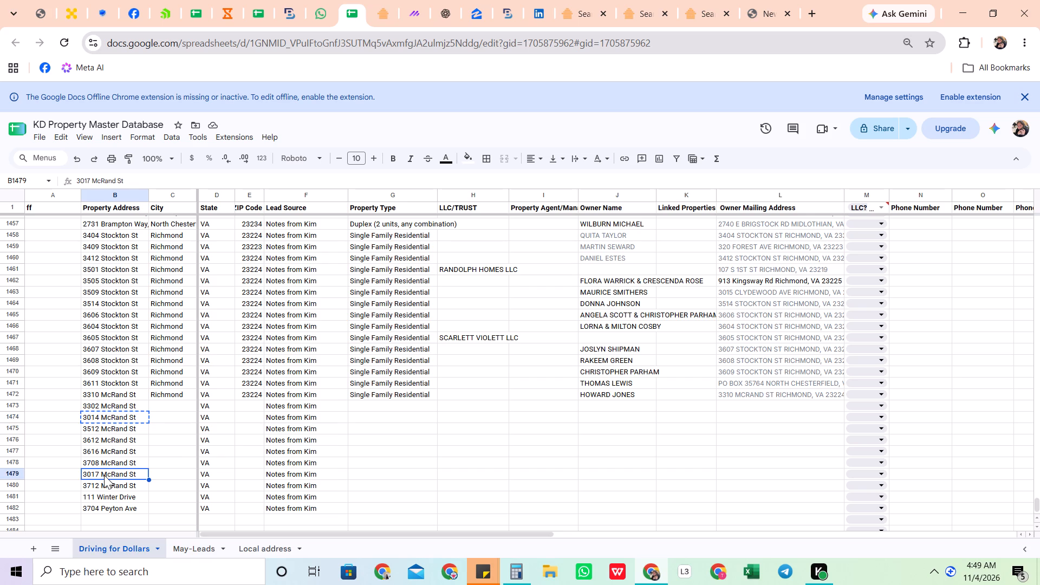
key("ctrl+c")
left_click(375, 21)
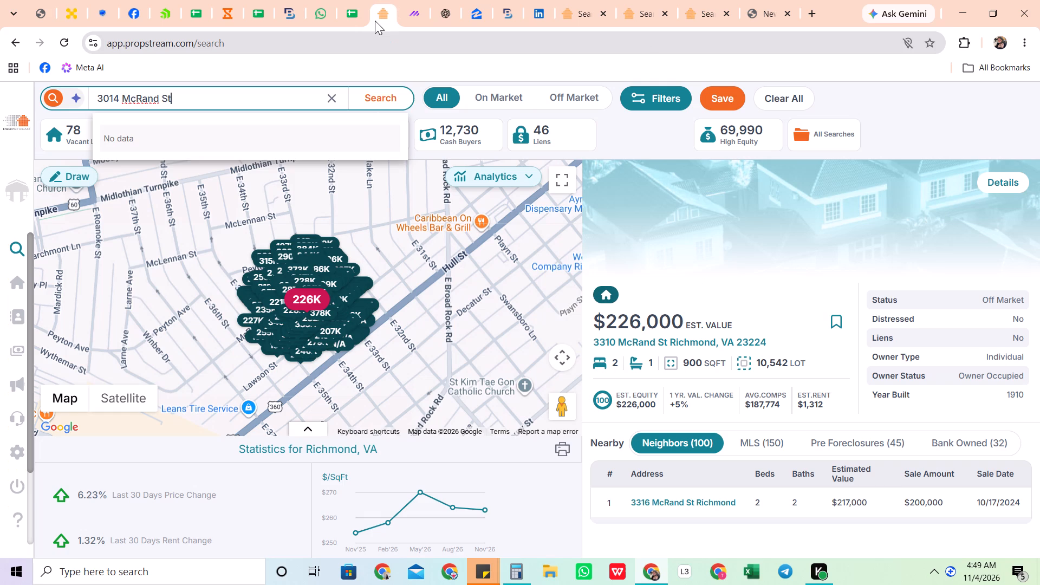
left_click(333, 97)
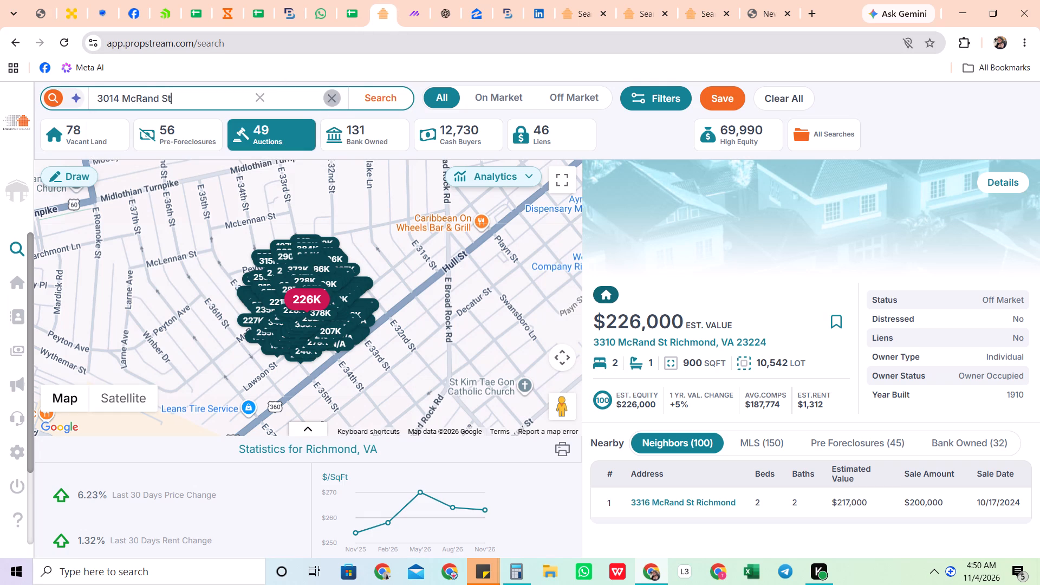
left_click(331, 100)
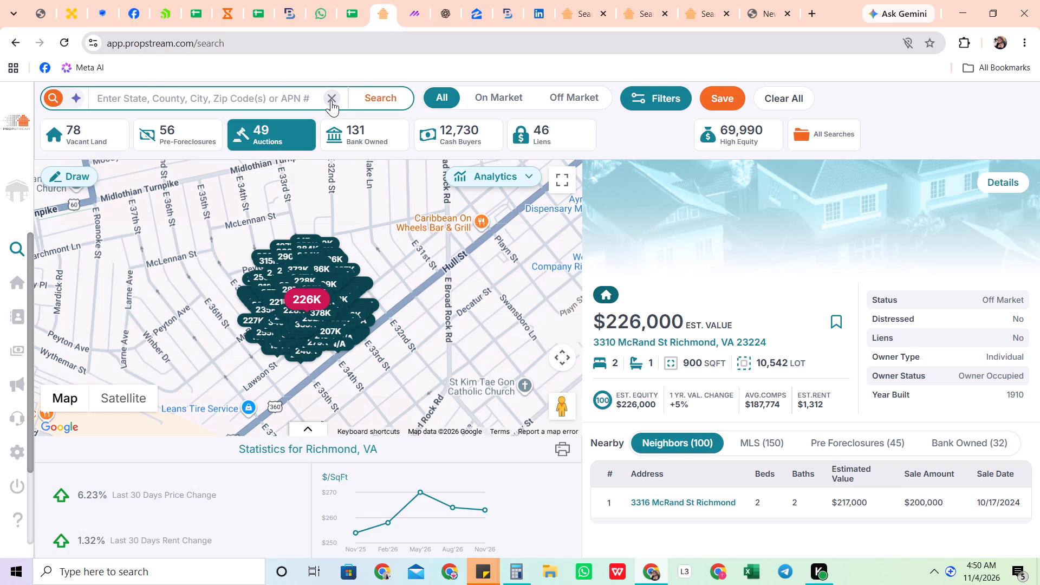
left_click(242, 92)
key("ctrl+v")
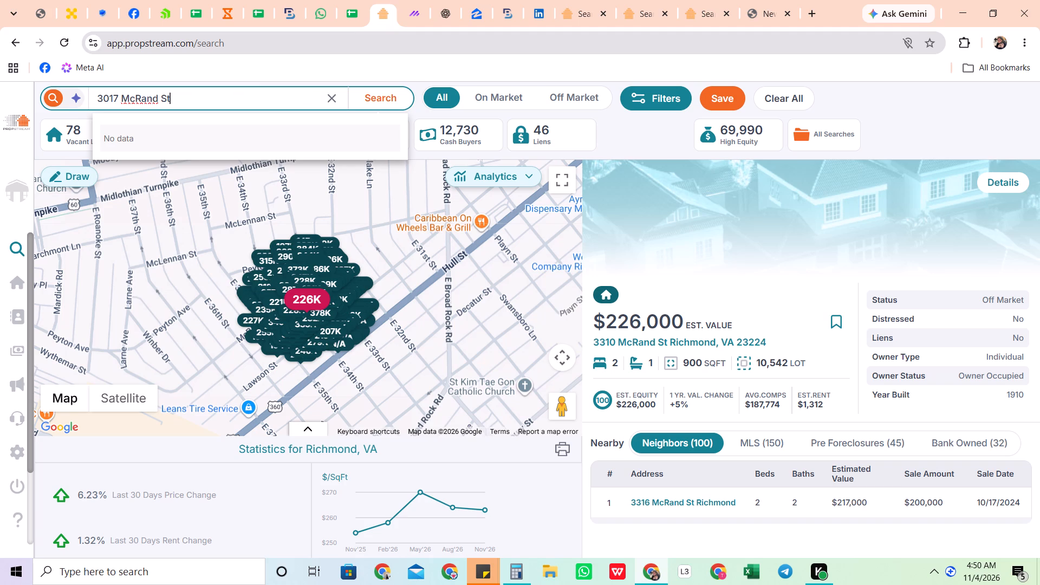
Switch to LinkedIn, review the conversation about the BIGVU Inbound Sales Caller role and open its linked Airtable application form.
left_click(530, 18)
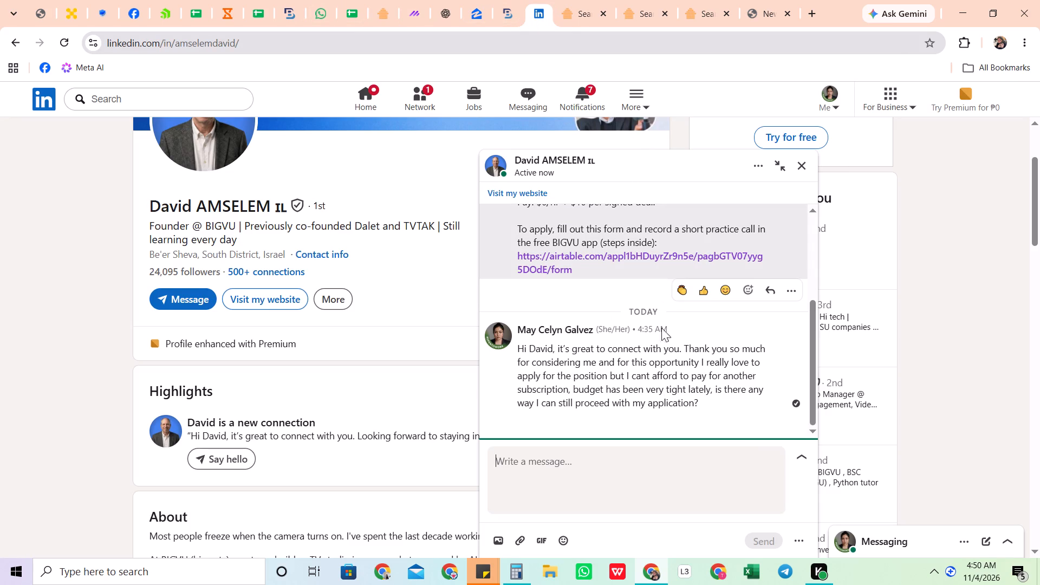
scroll(640, 373, "up", 1)
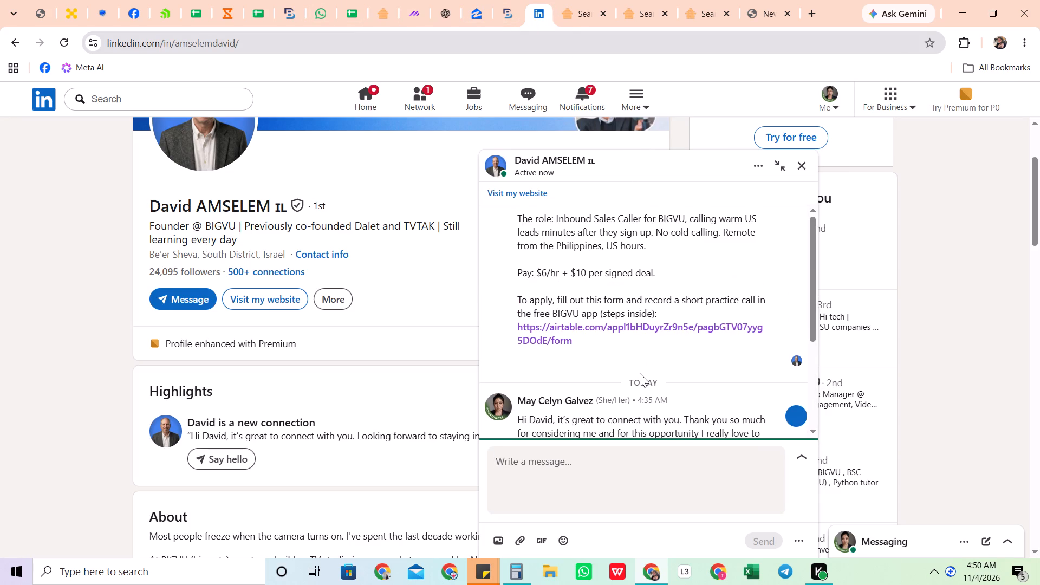
scroll(640, 373, "up", 1)
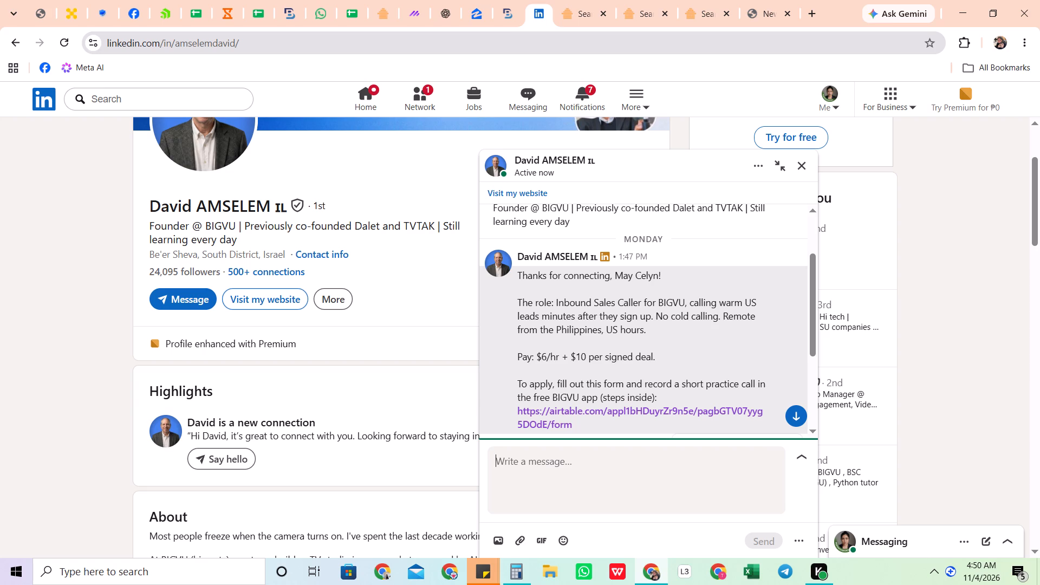
scroll(634, 320, "down", 2)
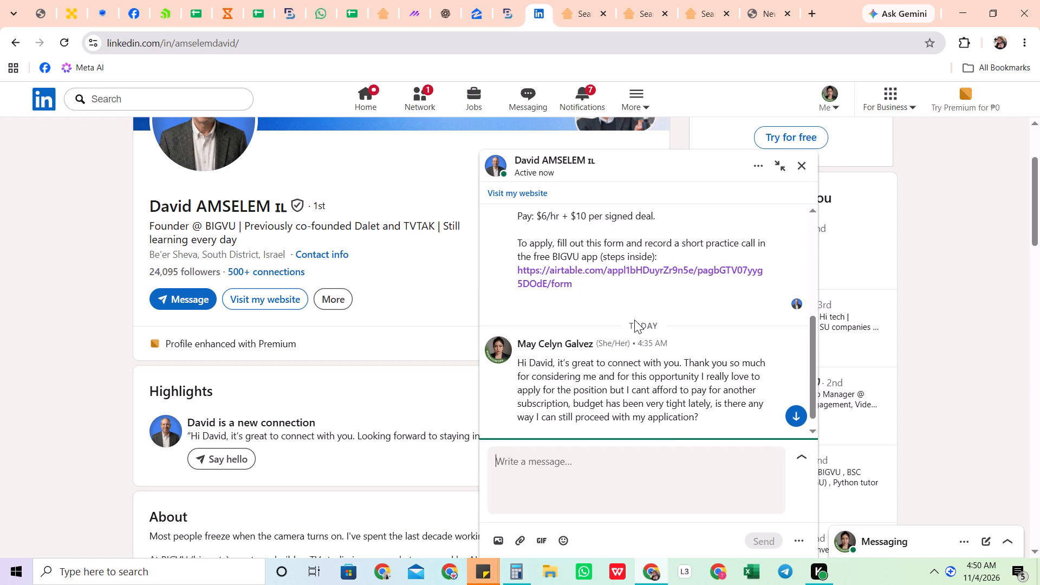
left_click(581, 271)
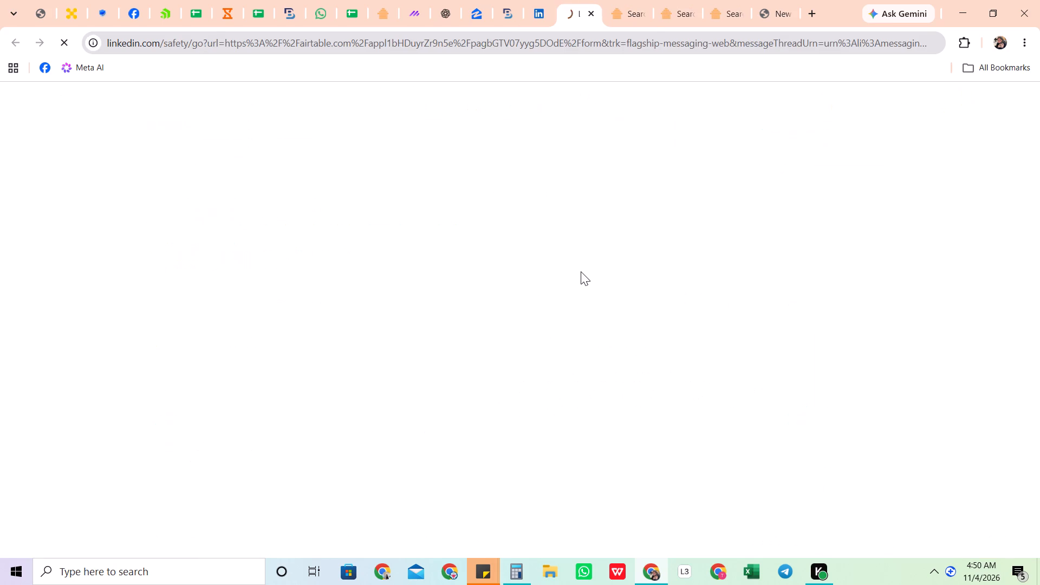
left_click(514, 347)
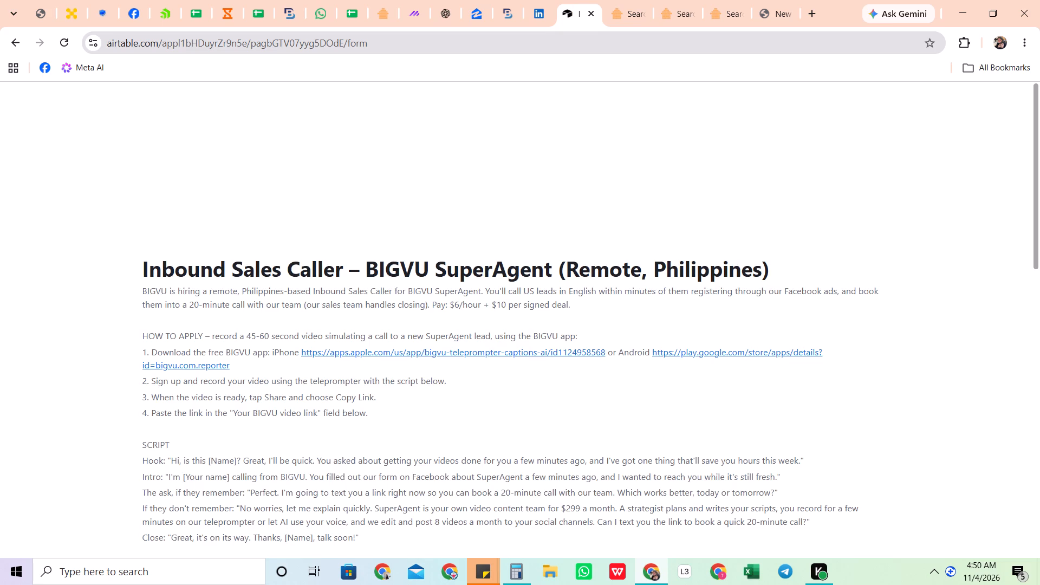
Read the role description, application instructions and call script on the BIGVU Inbound Sales Caller form.
scroll(366, 365, "down", 1)
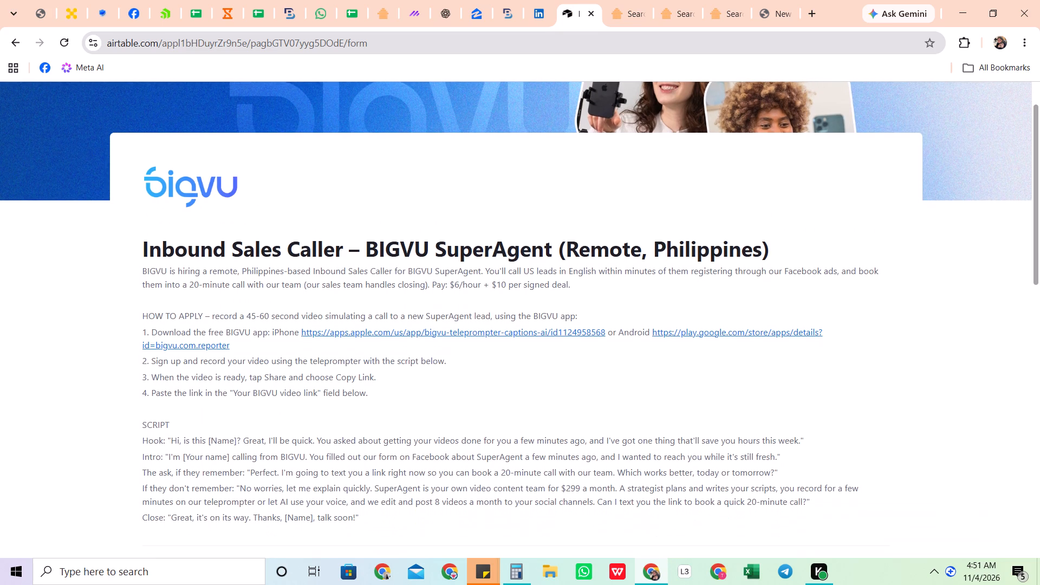
scroll(366, 365, "down", 3)
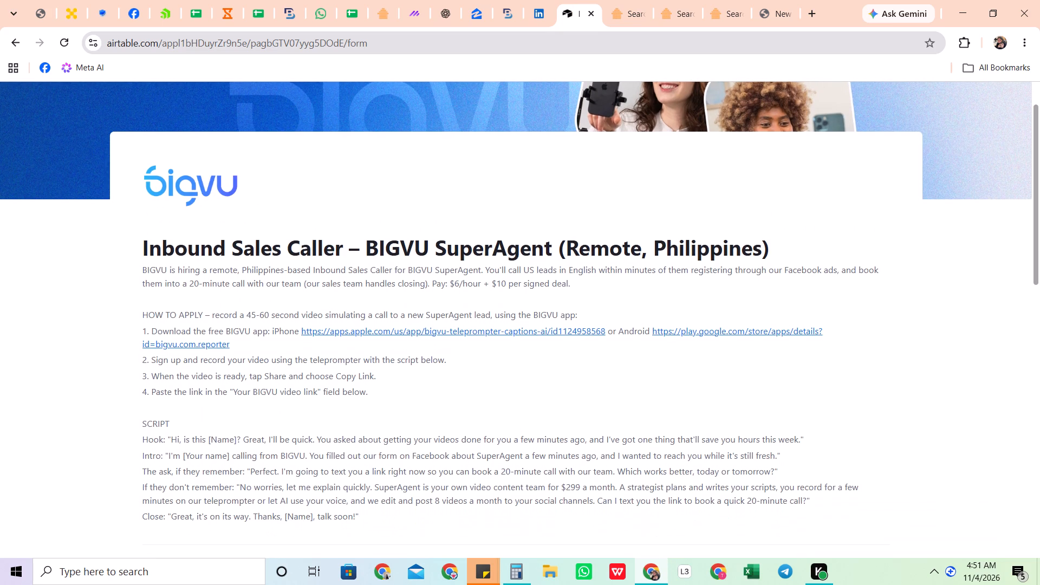
scroll(366, 365, "down", 4)
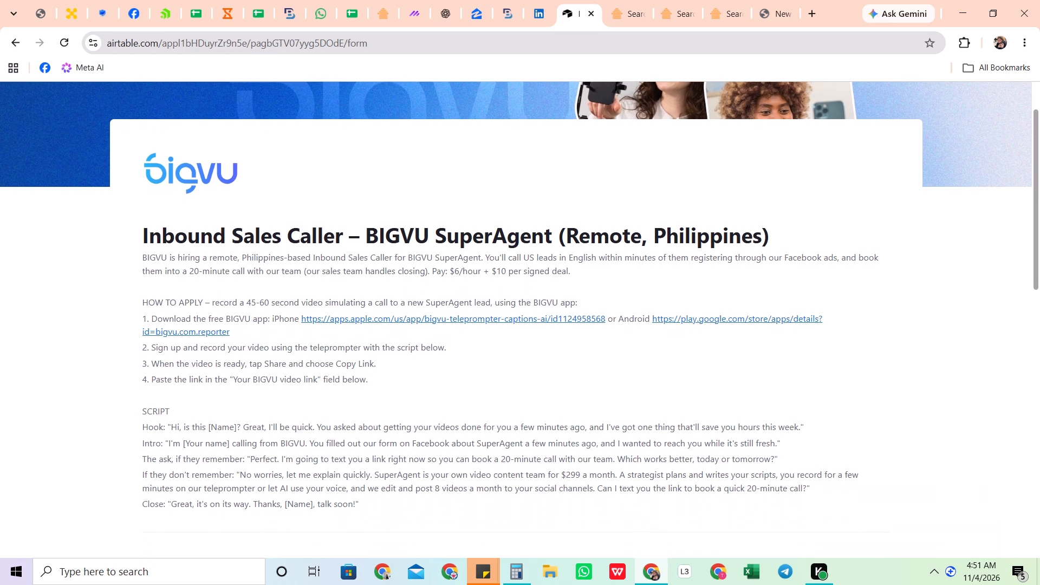
scroll(366, 365, "down", 2)
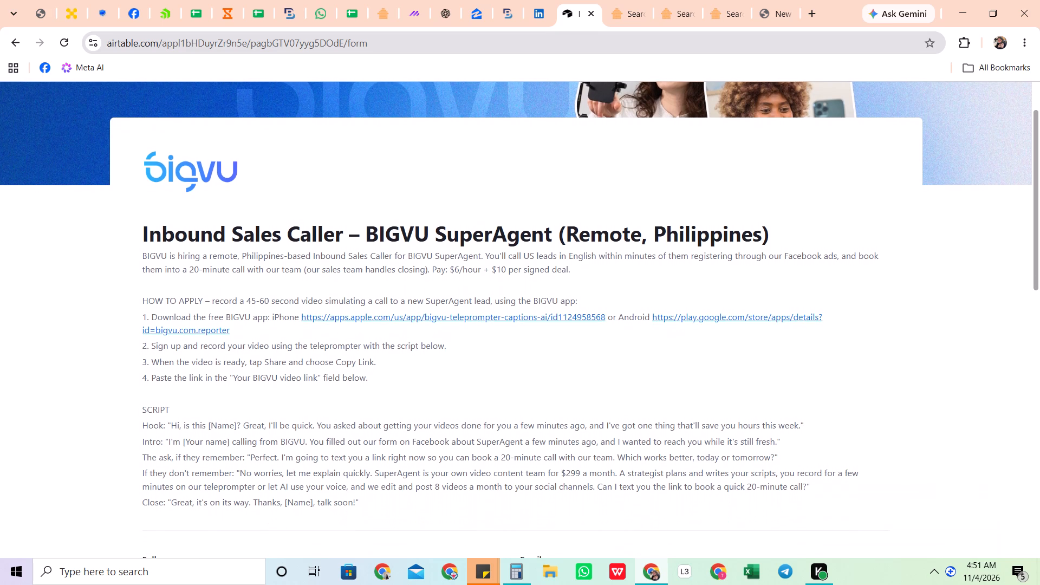
scroll(366, 365, "down", 1)
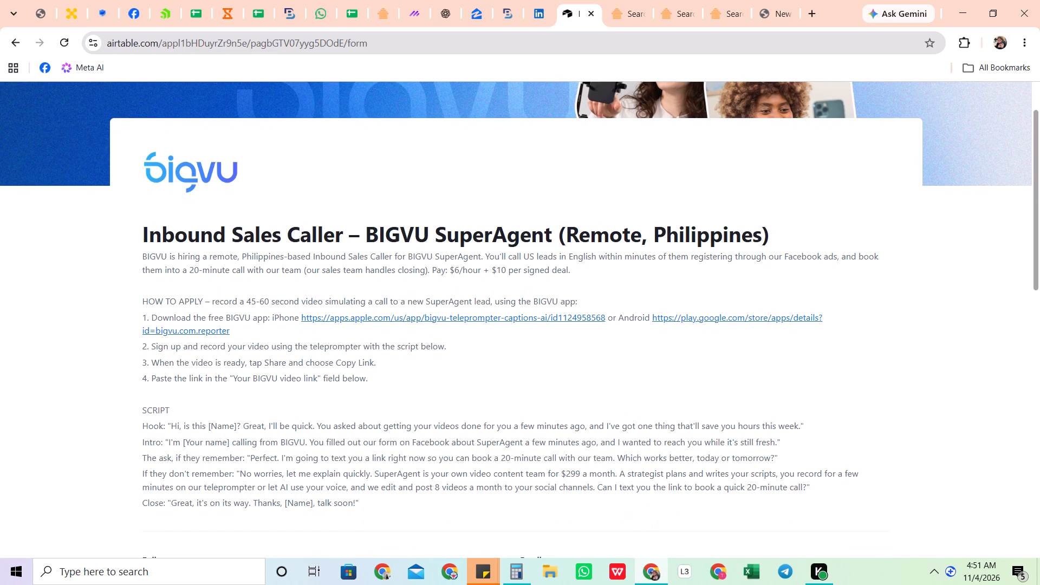
View the BIGVU app's Google Play page from the form's Android link and return to the application form.
left_click(691, 323)
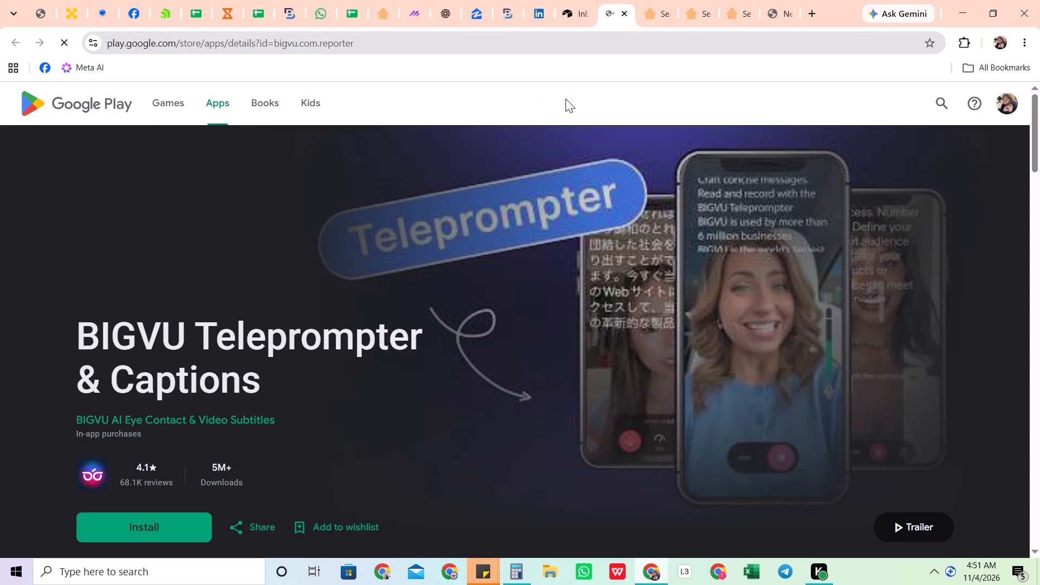
left_click(578, 12)
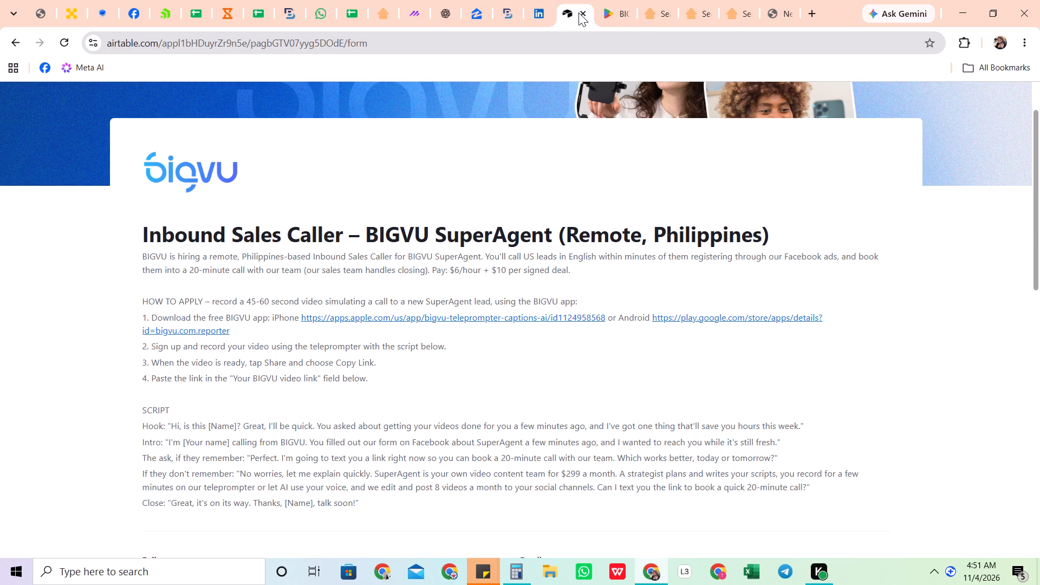
left_click(1021, 316)
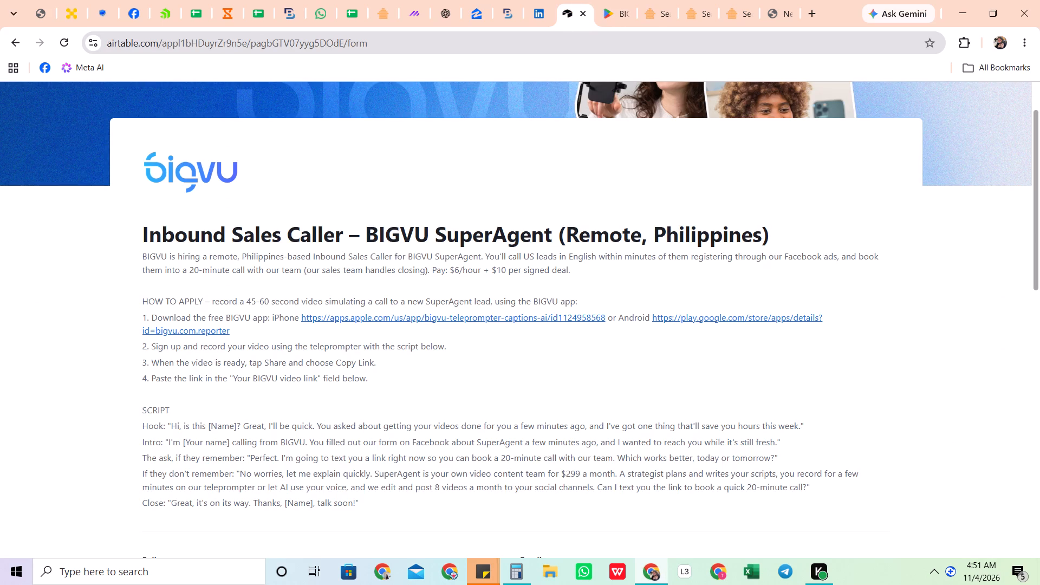
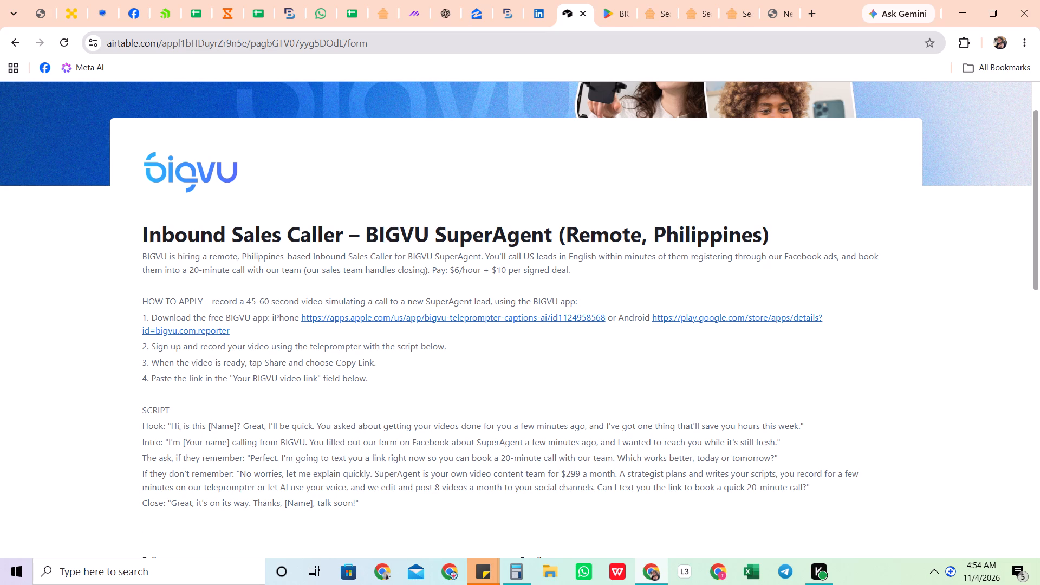
Enter the applicant's full name in the BIGVU Inbound Sales Caller form and correct the surname's second letter to lowercase.
scroll(345, 388, "down", 3)
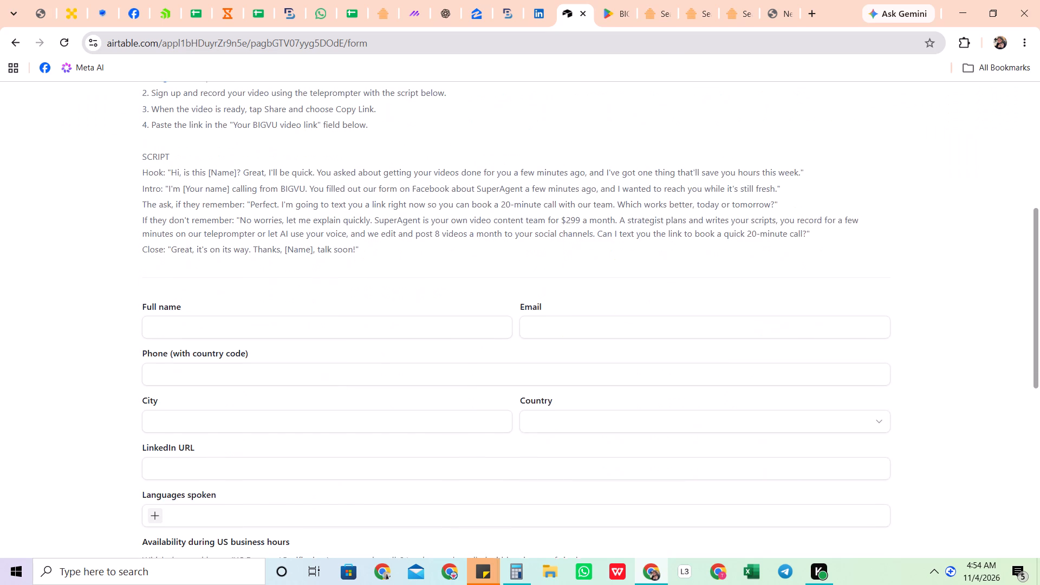
scroll(345, 388, "down", 4)
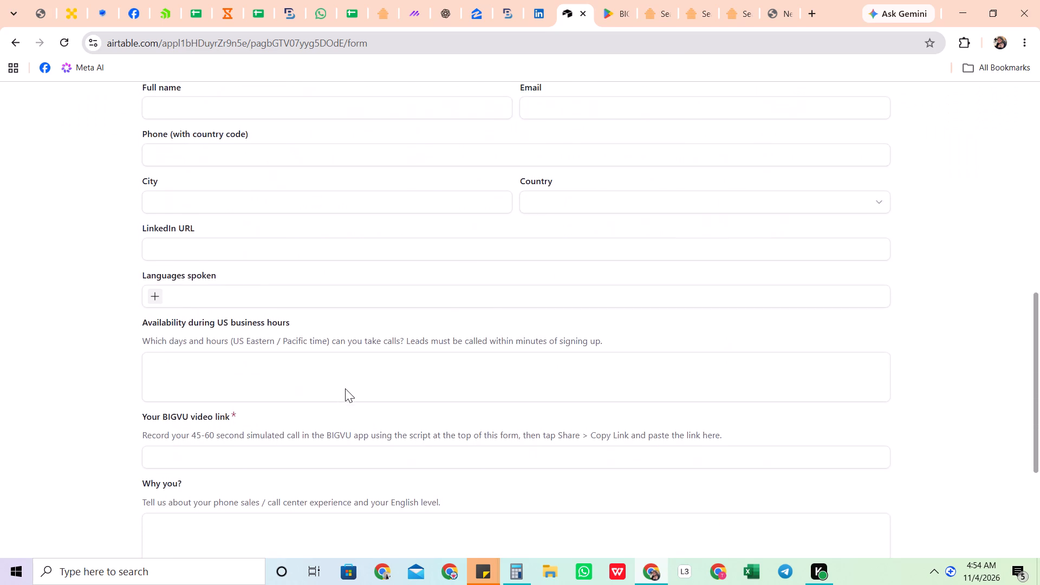
scroll(345, 388, "down", 2)
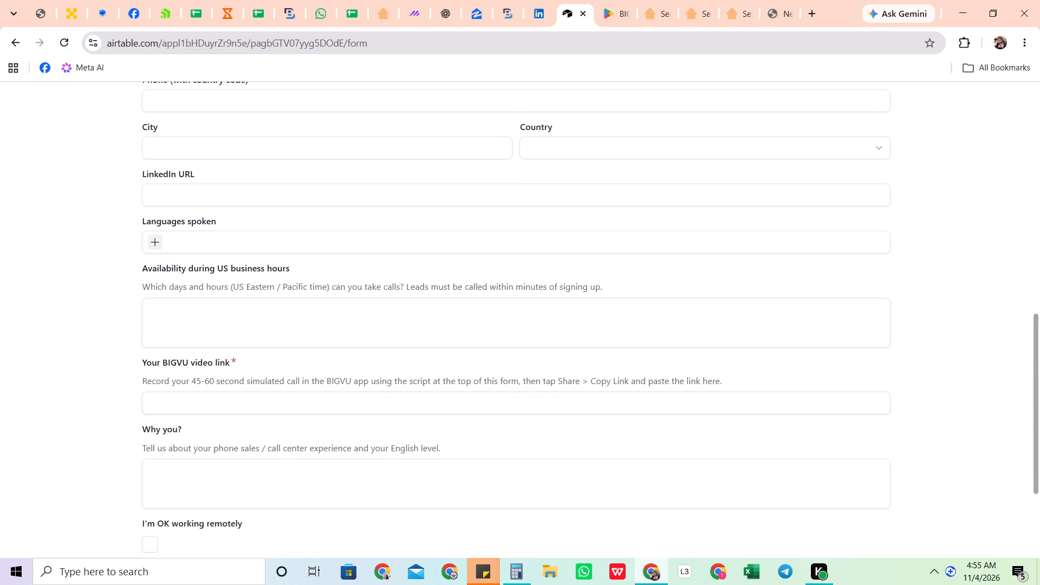
scroll(243, 262, "up", 2)
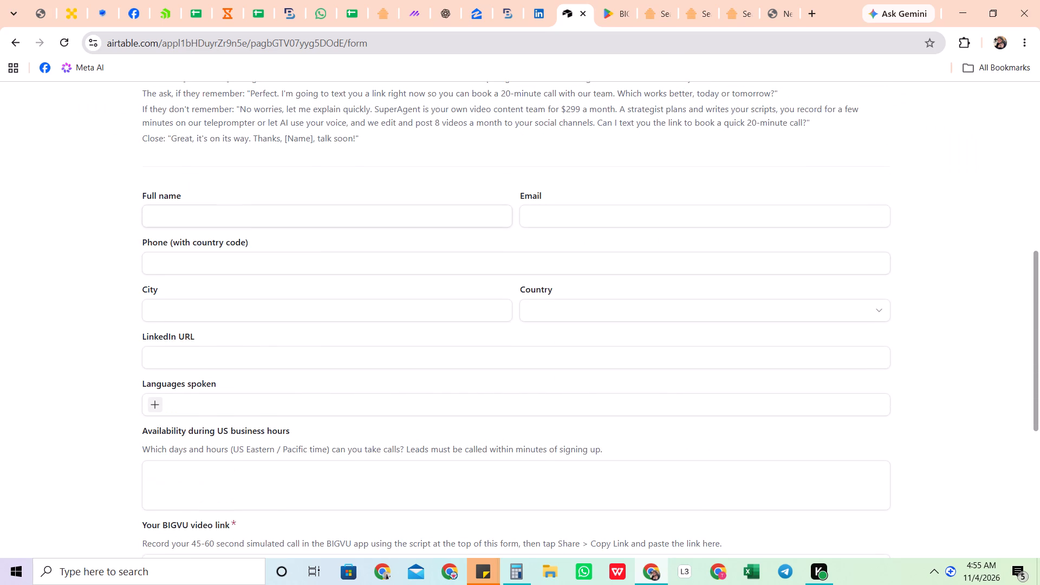
left_click(240, 214)
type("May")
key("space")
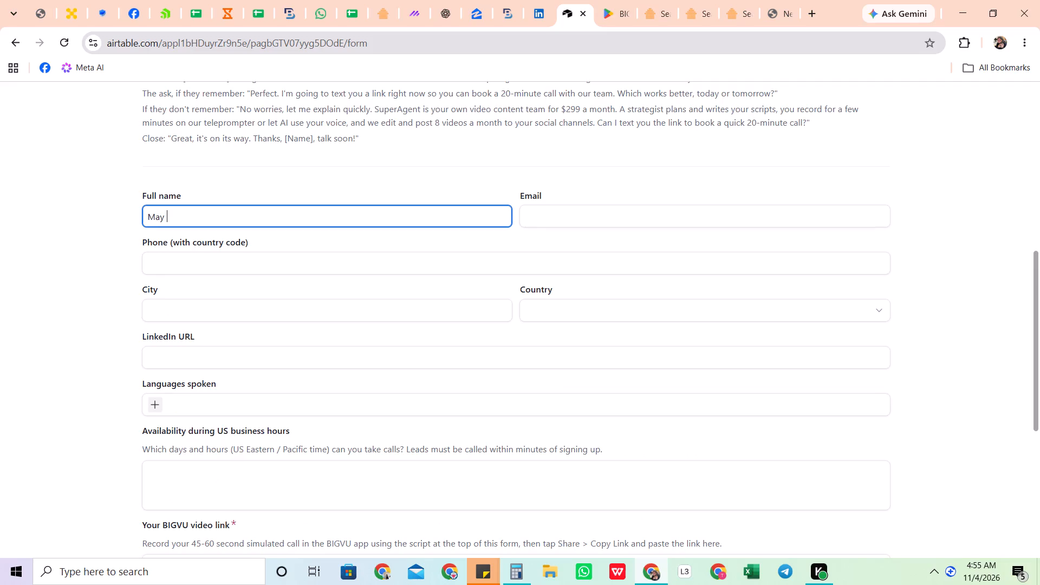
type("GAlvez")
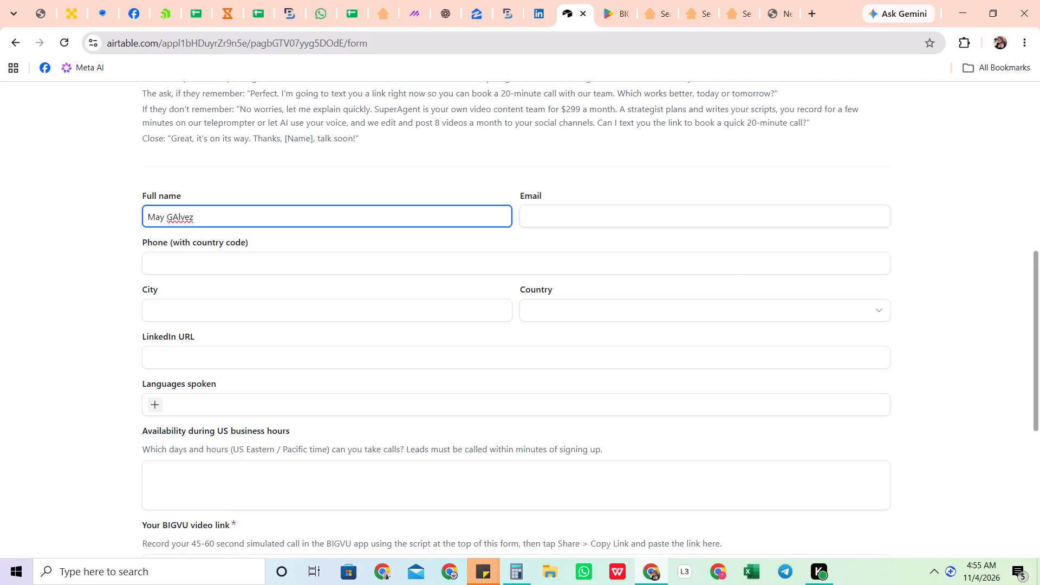
left_click(546, 225)
left_click(179, 215)
key("Left")
key("Right")
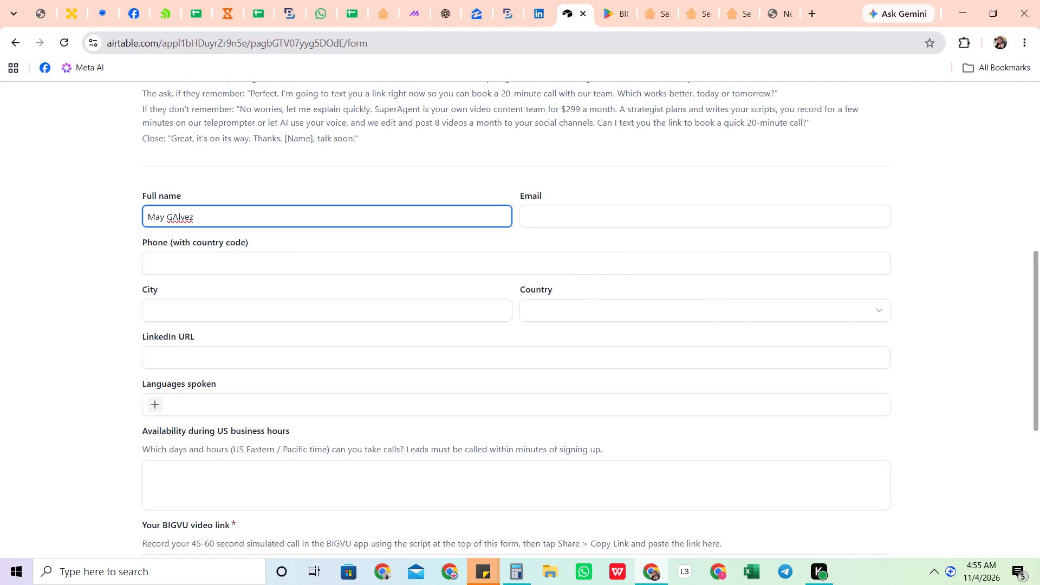